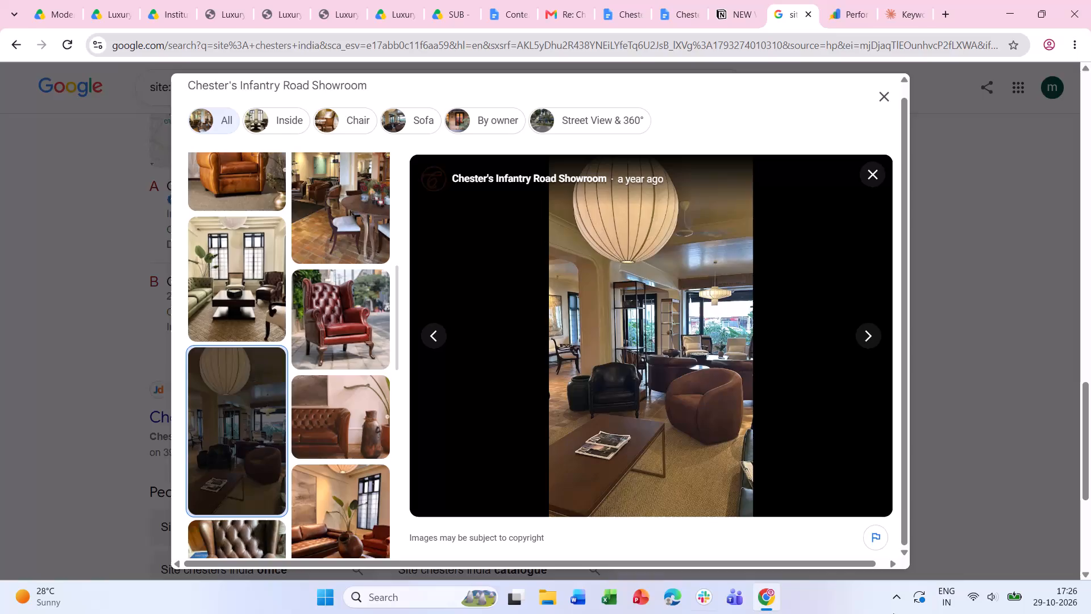
Look through the Chester's Infantry Road Showroom gallery, examining the photos of leather sofas, armchairs and lounge interiors.
click(864, 337)
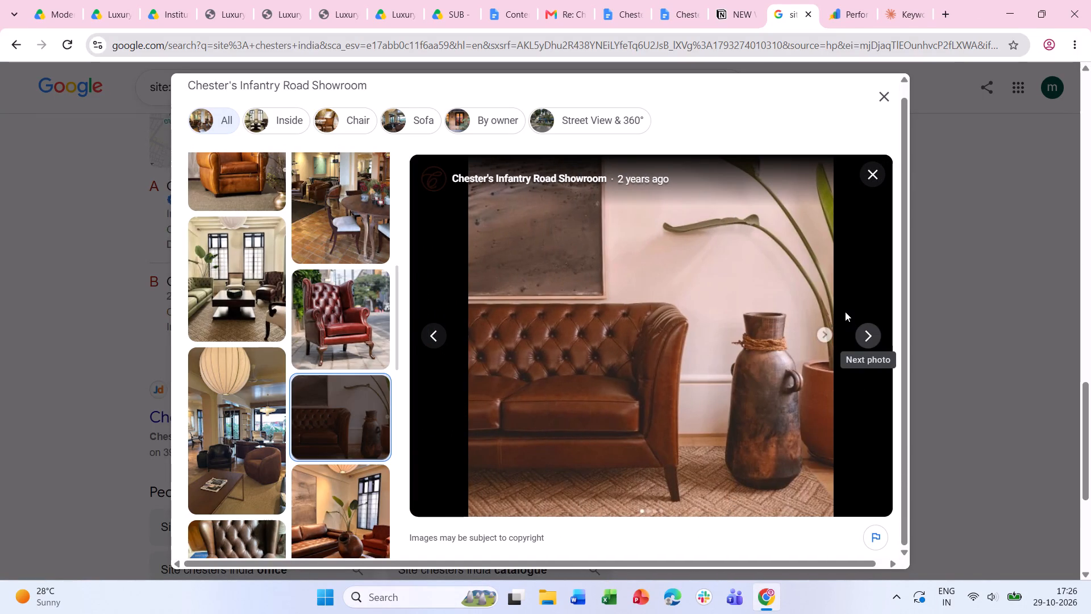
click(865, 335)
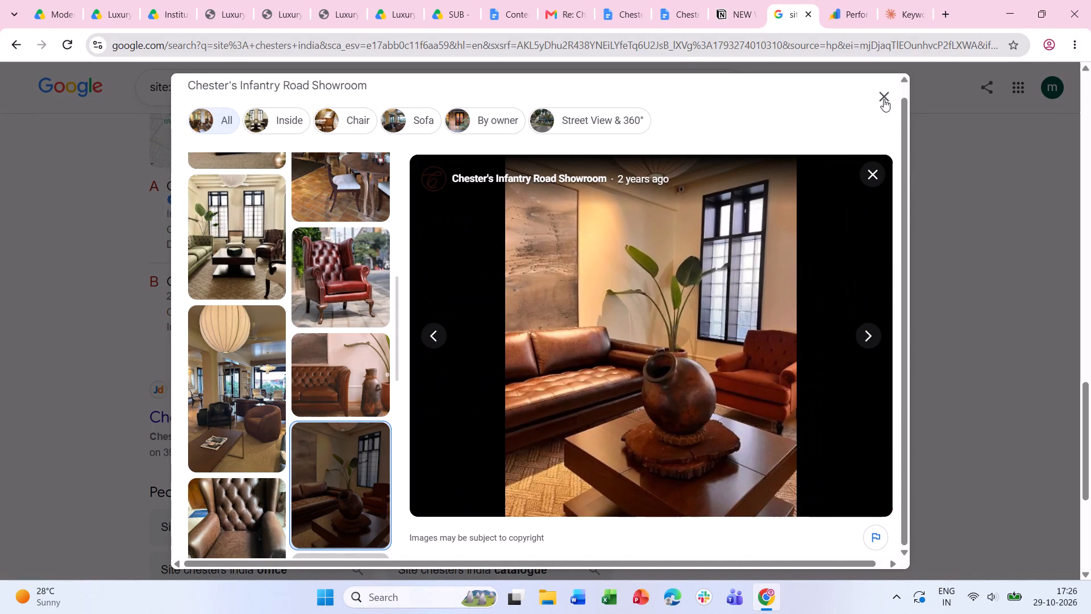
click(861, 333)
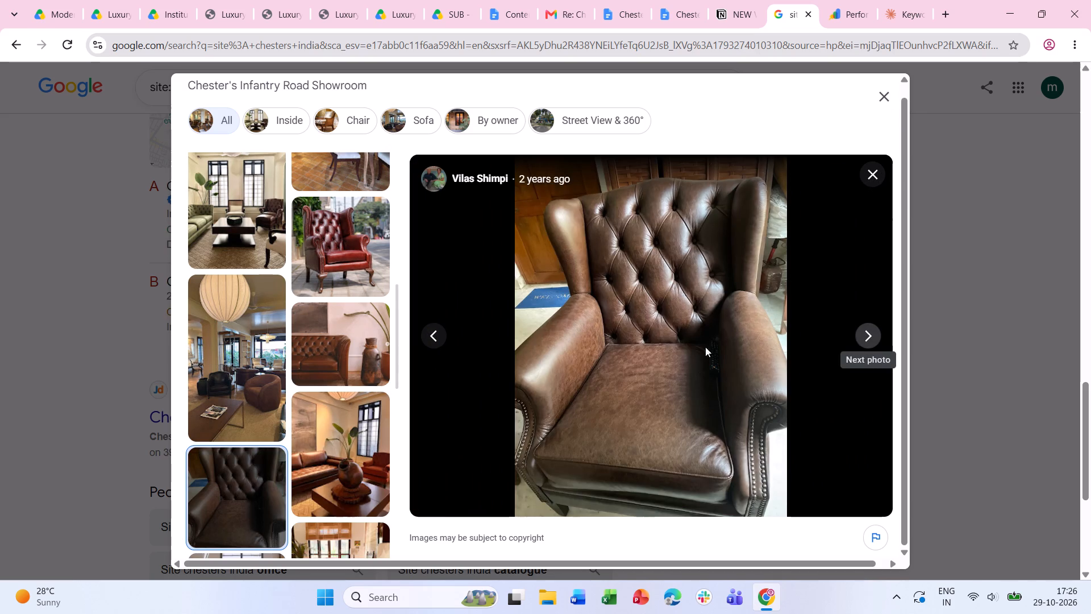
click(596, 342)
scroll(245, 383, down, 3)
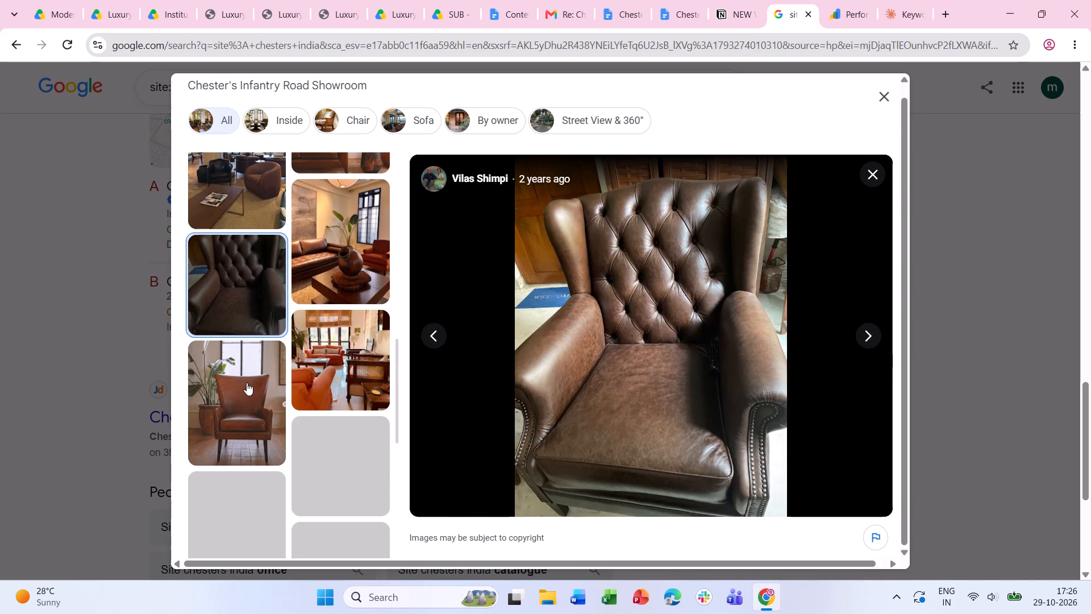
click(319, 280)
click(273, 282)
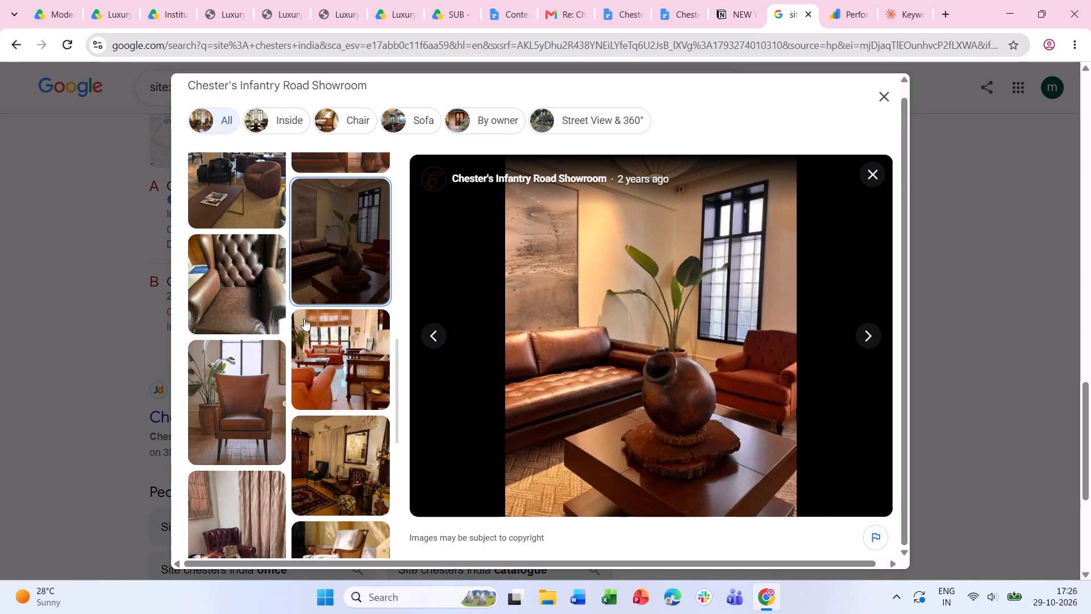
click(353, 364)
click(271, 408)
scroll(338, 387, down, 1)
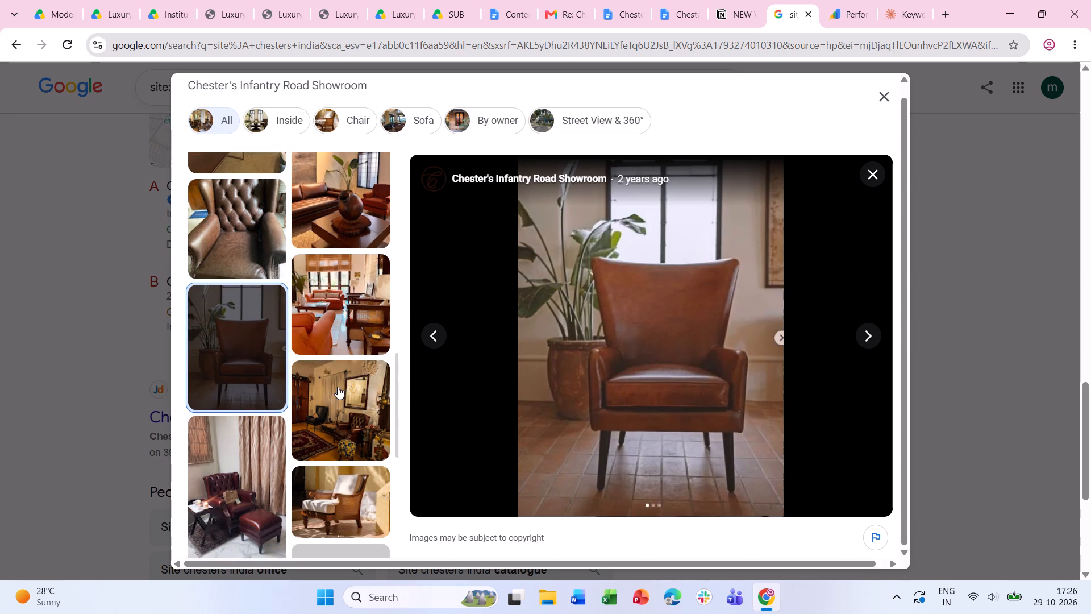
Examine further gallery photos of Chester's furniture in furnished rooms, including the dark leather chesterfield sofas and armchairs.
click(869, 330)
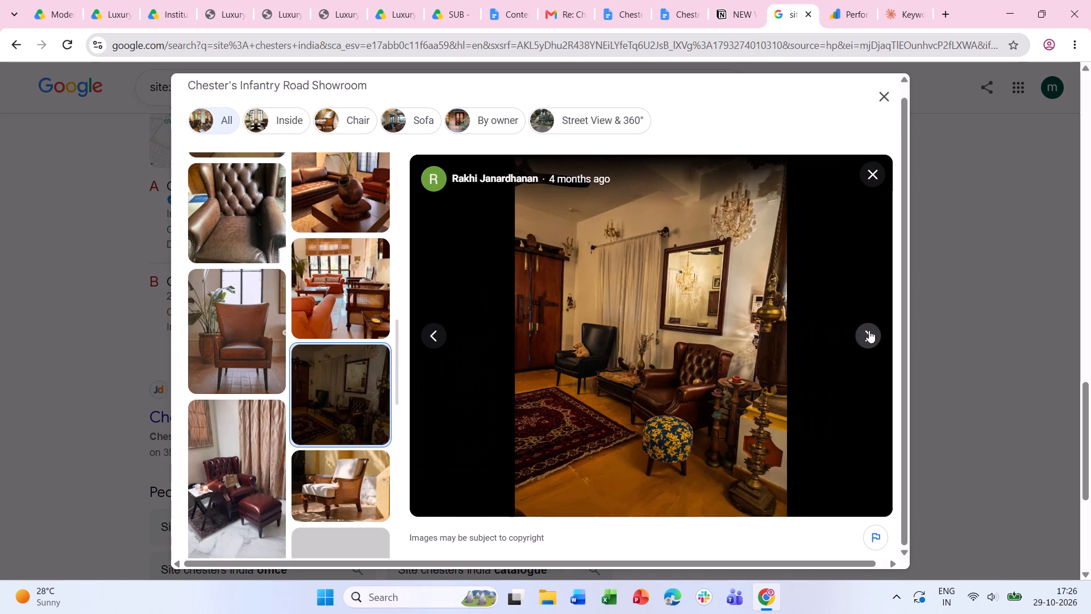
scroll(336, 350, down, 2)
click(243, 363)
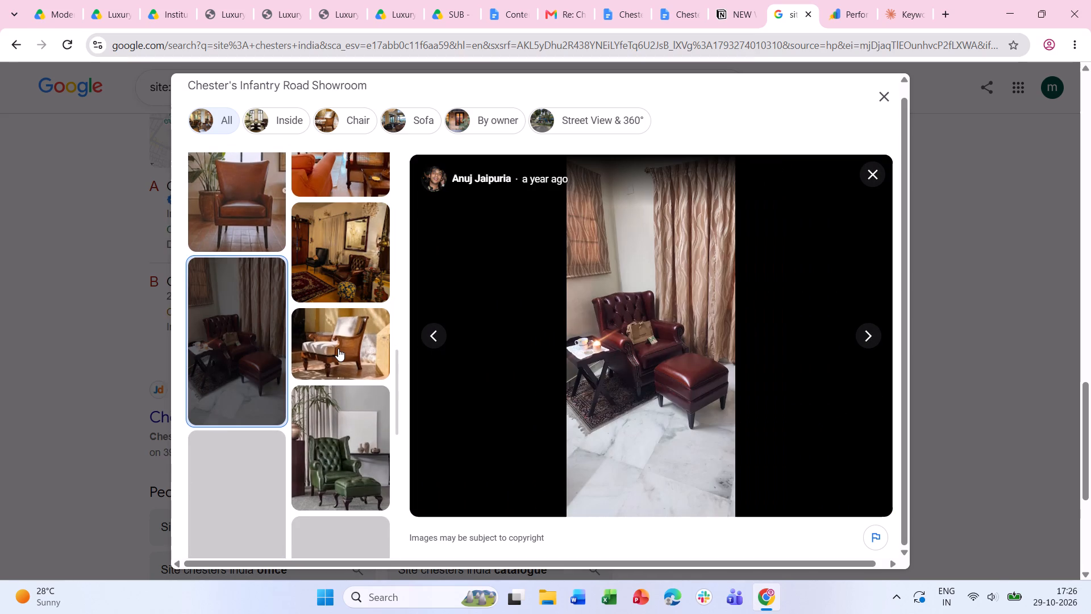
click(338, 349)
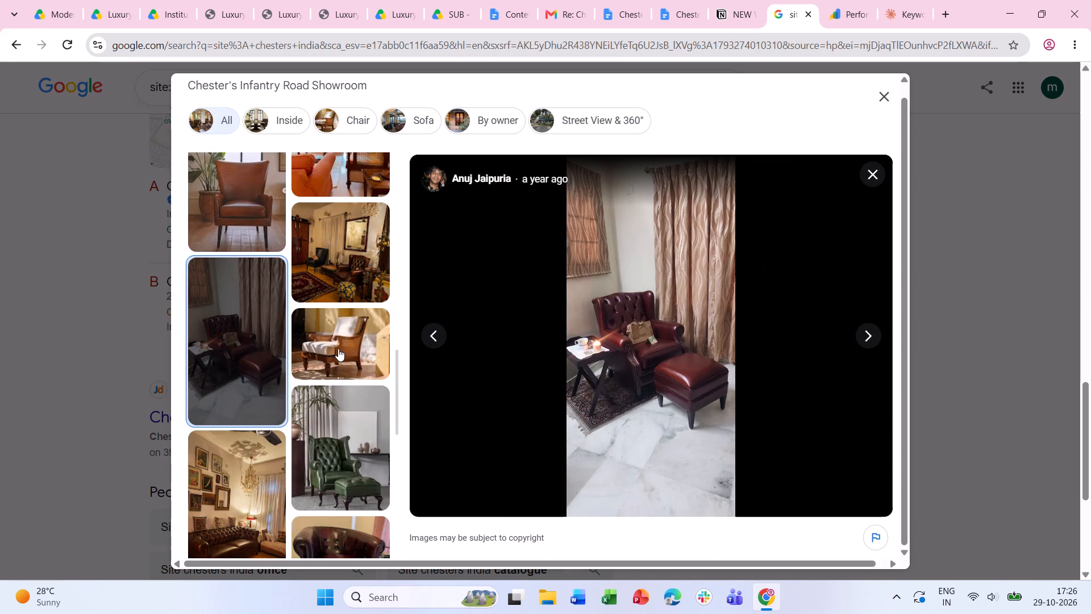
click(339, 441)
scroll(308, 293, down, 3)
click(271, 333)
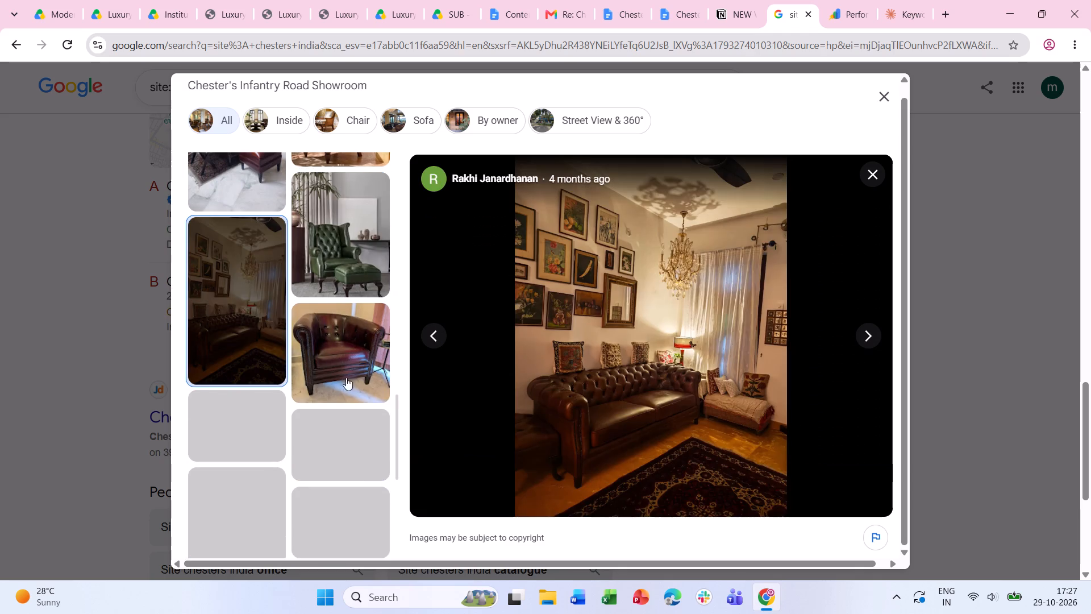
click(351, 370)
scroll(327, 371, down, 1)
click(251, 363)
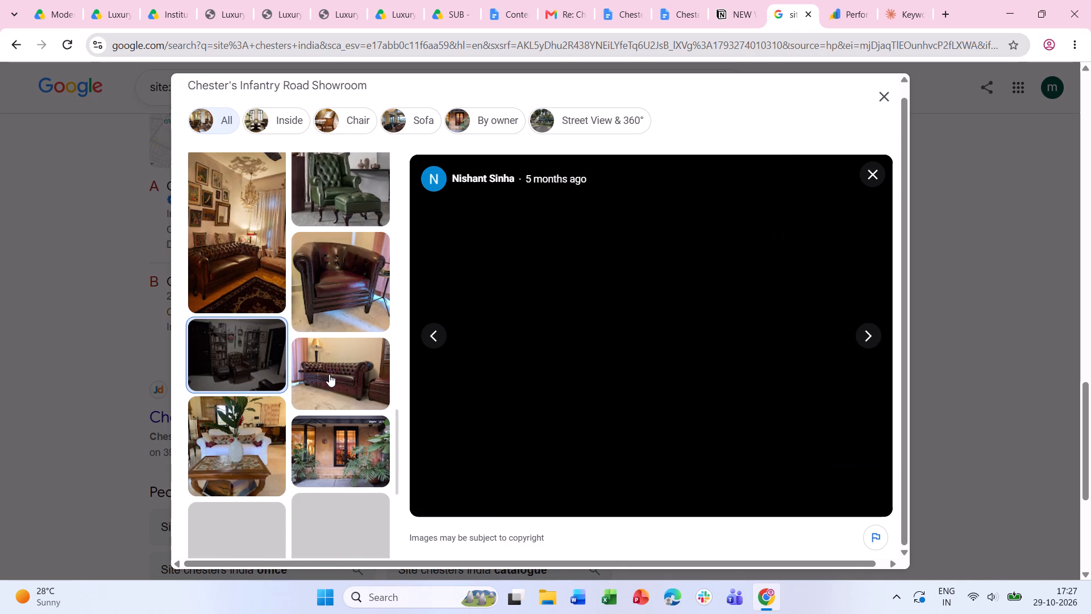
click(330, 374)
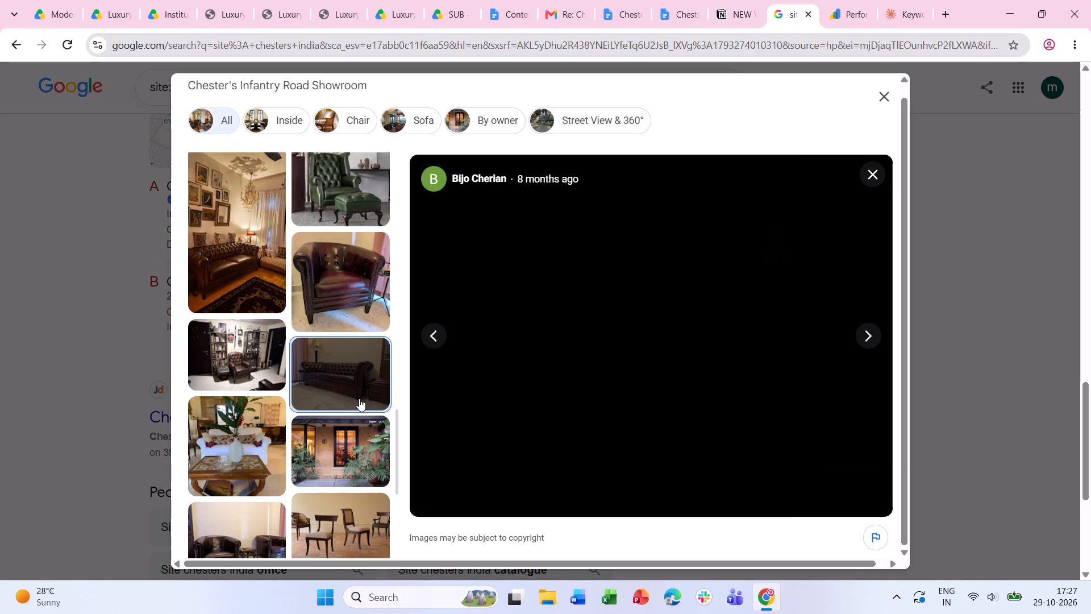
scroll(357, 392, up, 20)
scroll(357, 392, up, 6)
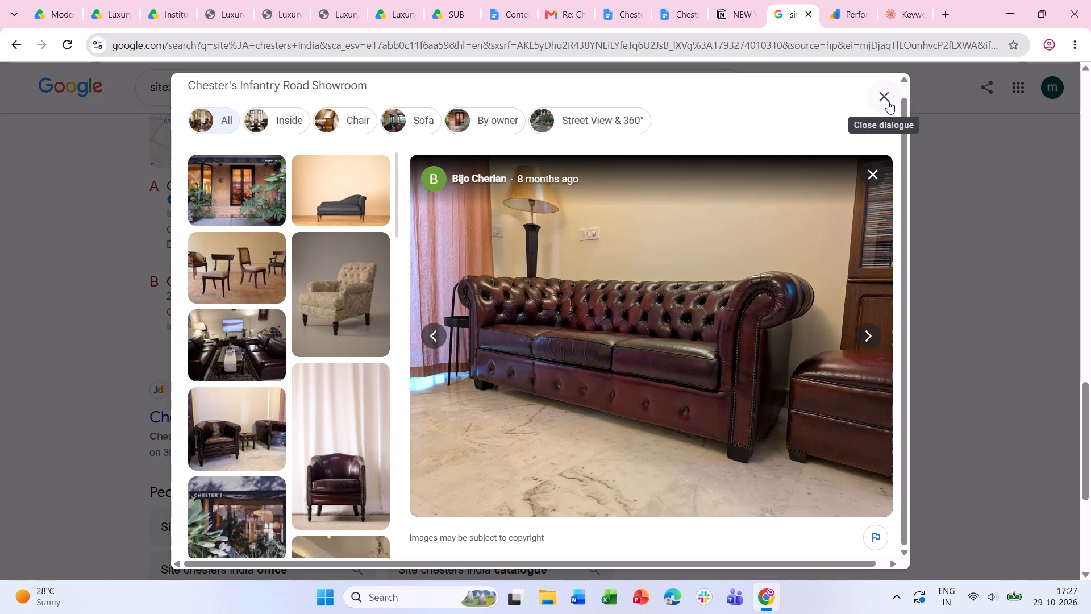
Close the photo viewer and open the full photo collection in the Infantry Road Showroom's business profile.
click(891, 103)
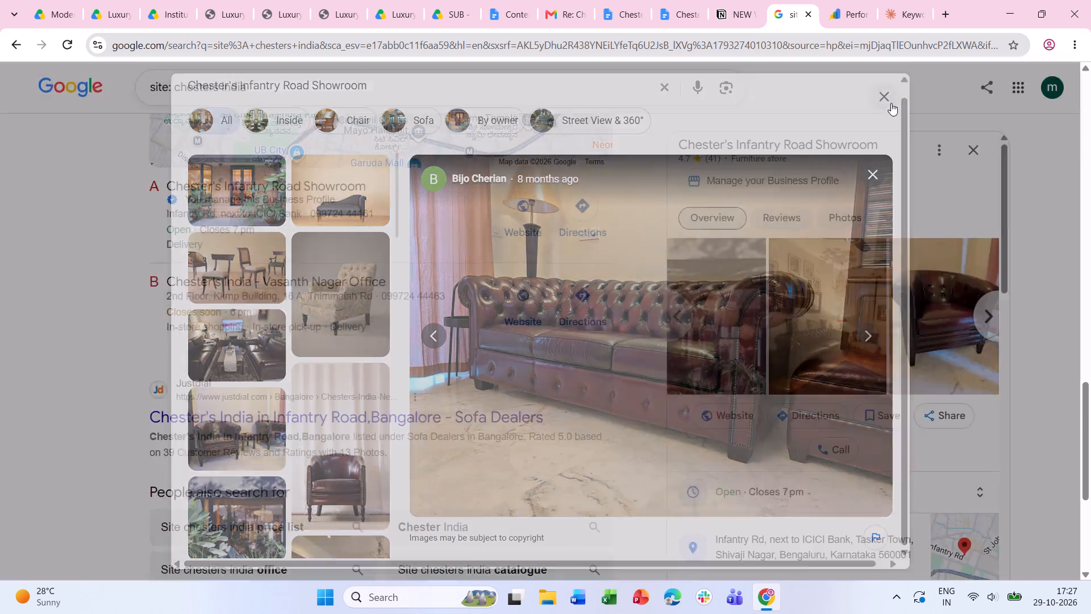
click(851, 218)
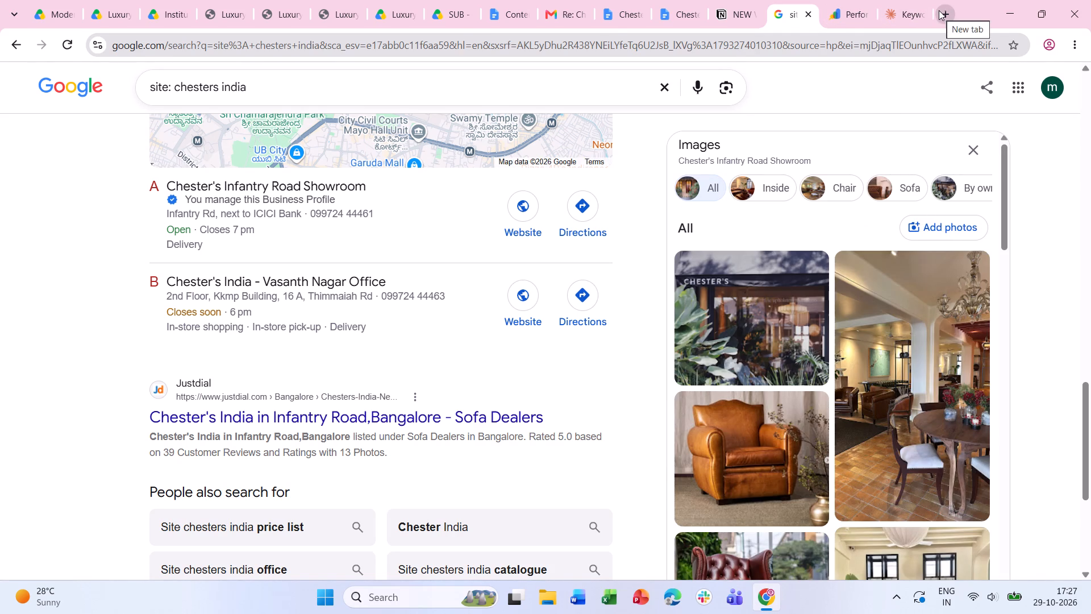
Switch to the Luxury Hospitality Furniture folder in Google Drive and open Drive under the other Google account.
click(431, 0)
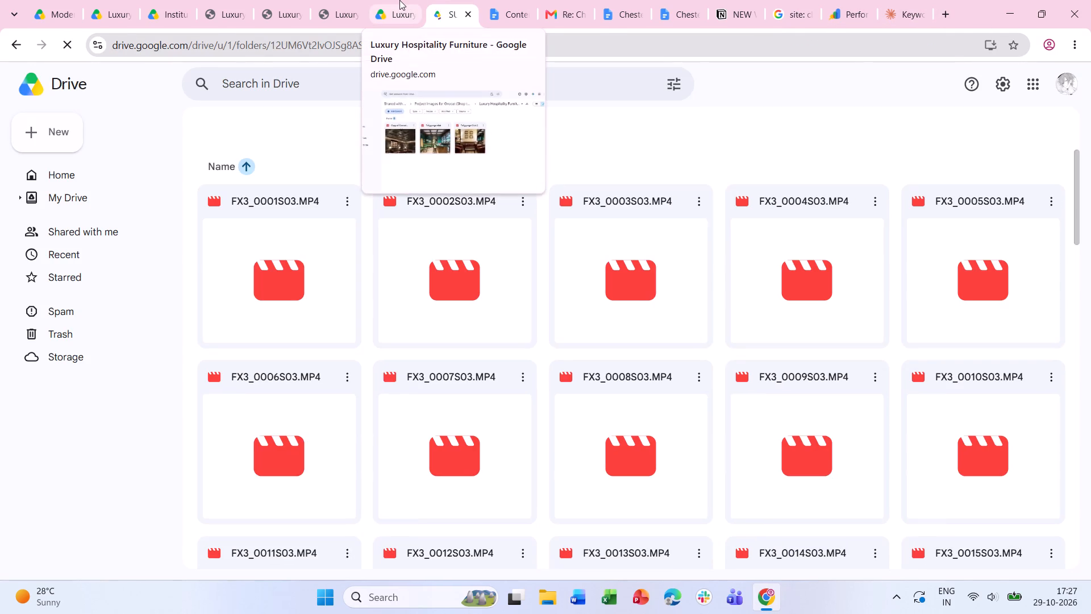
click(399, 0)
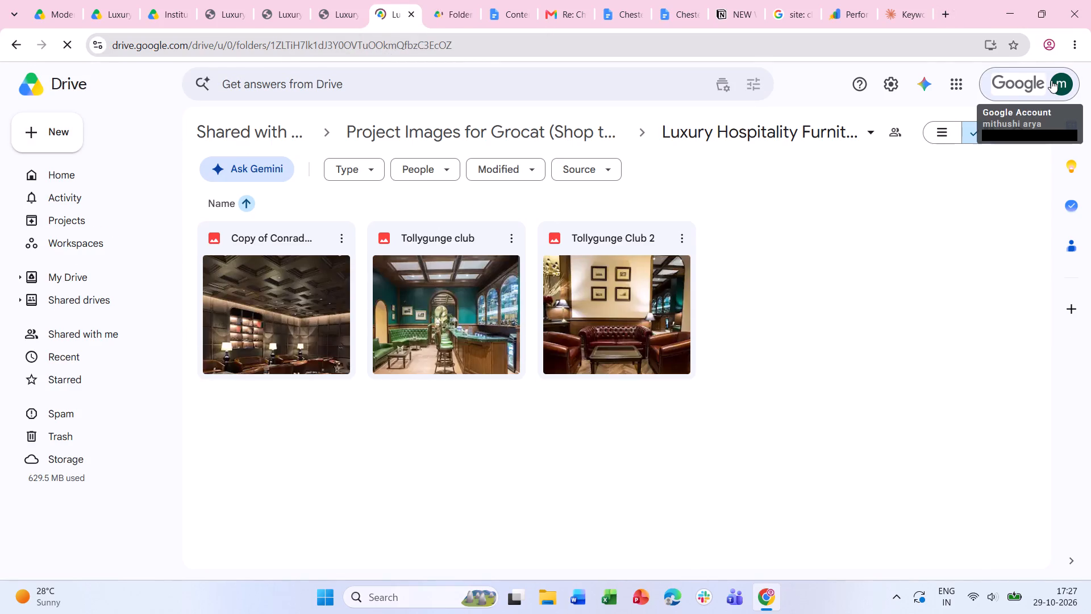
click(1051, 80)
click(936, 238)
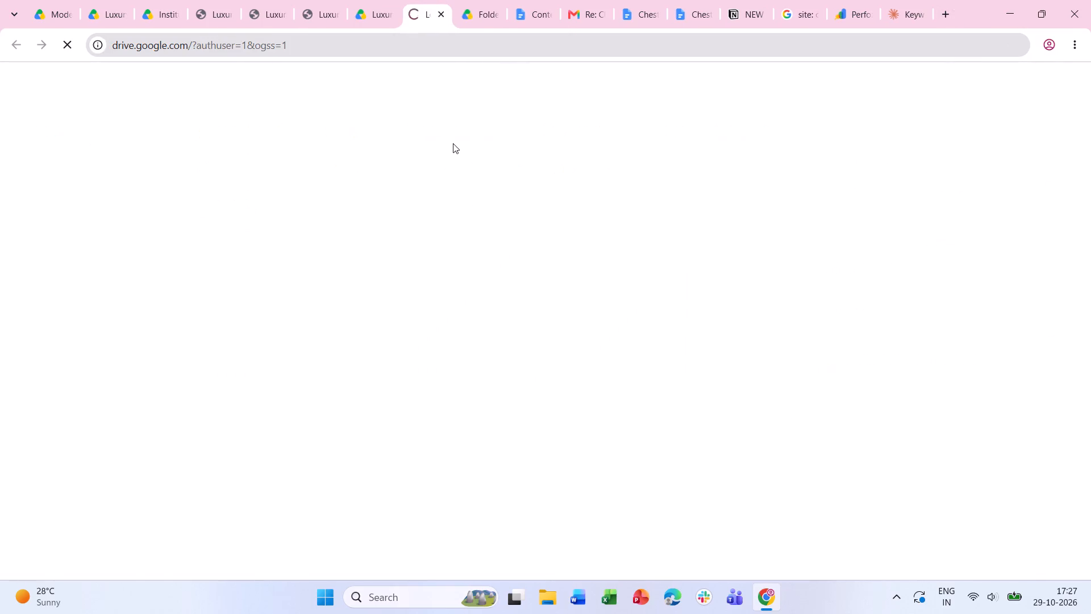
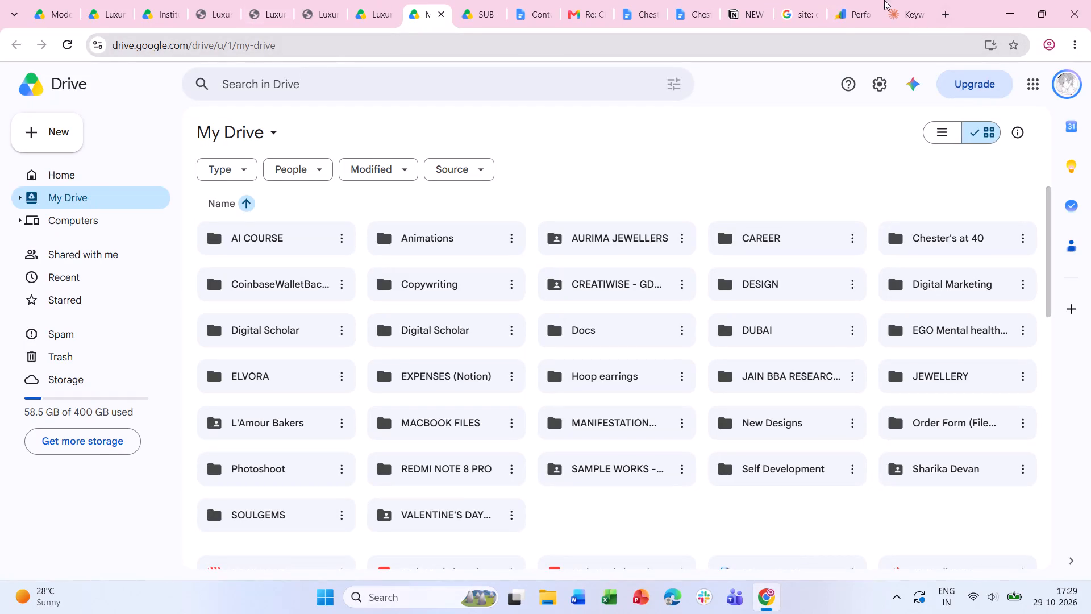
Close the Infantry Road Showroom's photo collection in the Chester's India search results and return to the Google home page.
click(813, 0)
click(1043, 318)
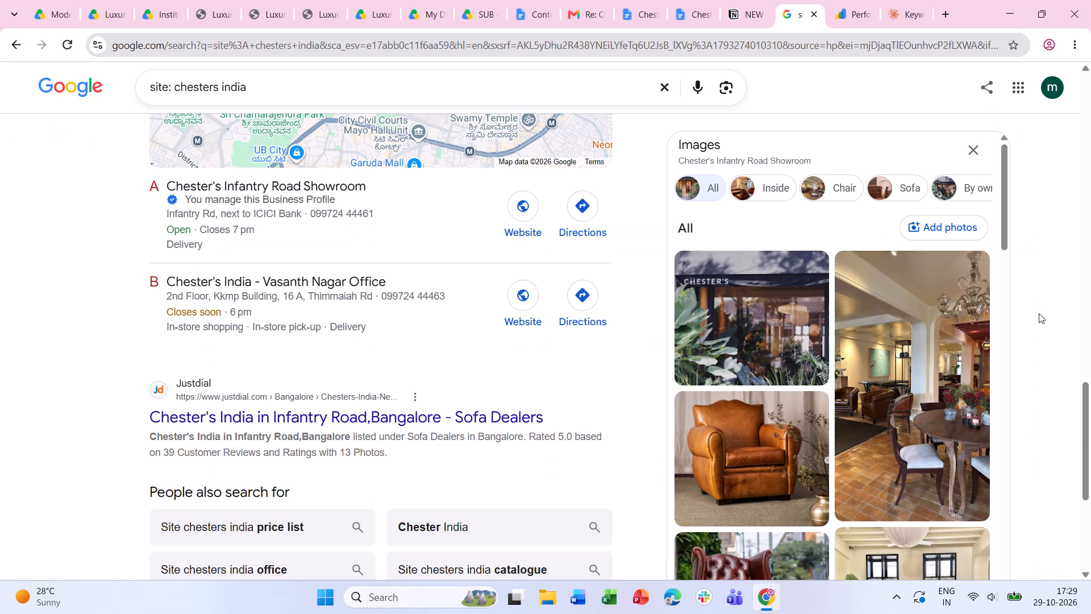
click(972, 152)
drag(1005, 185, 1005, 186)
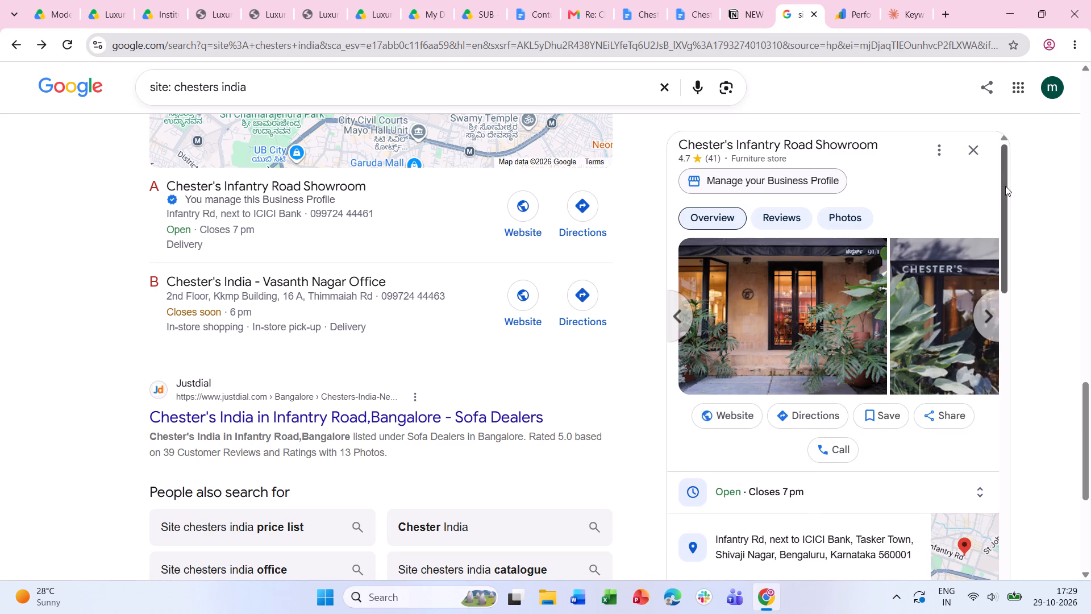
drag(1005, 186, 997, 215)
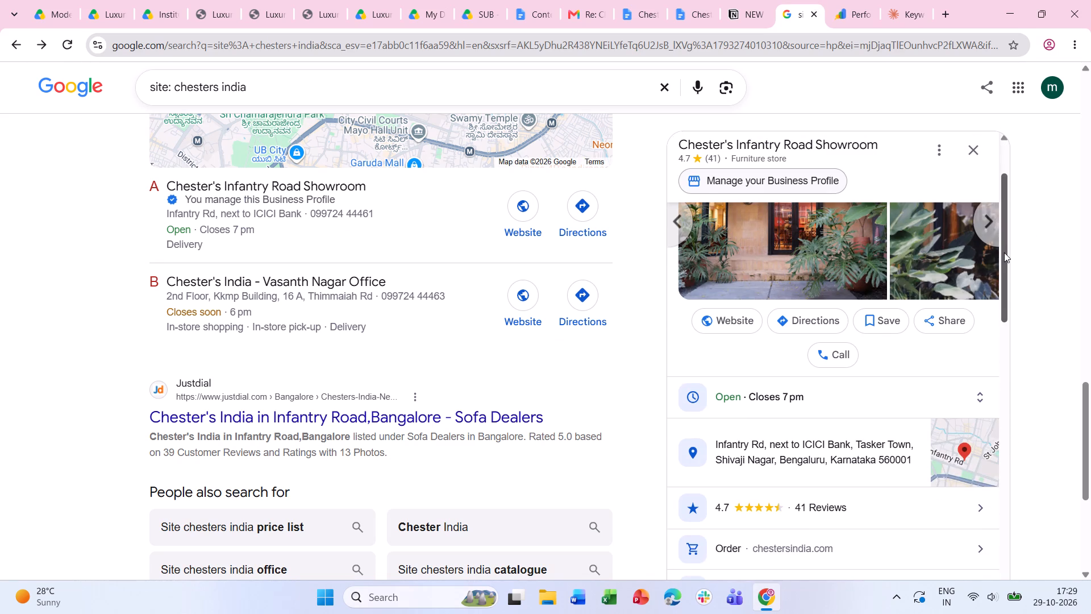
scroll(1004, 252, up, 6)
scroll(1026, 281, up, 20)
scroll(1026, 281, up, 6)
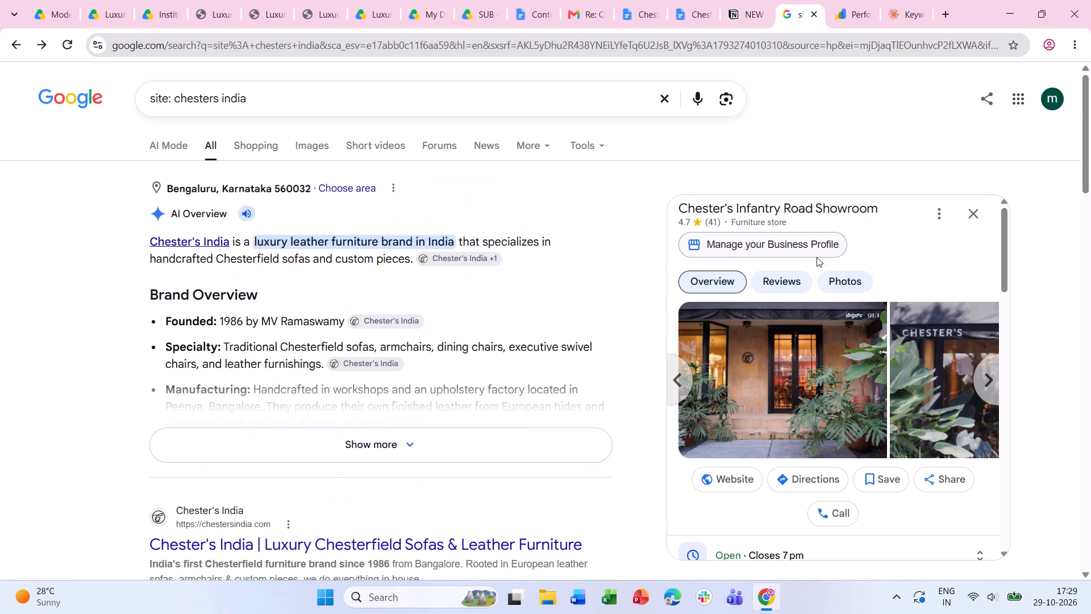
click(64, 100)
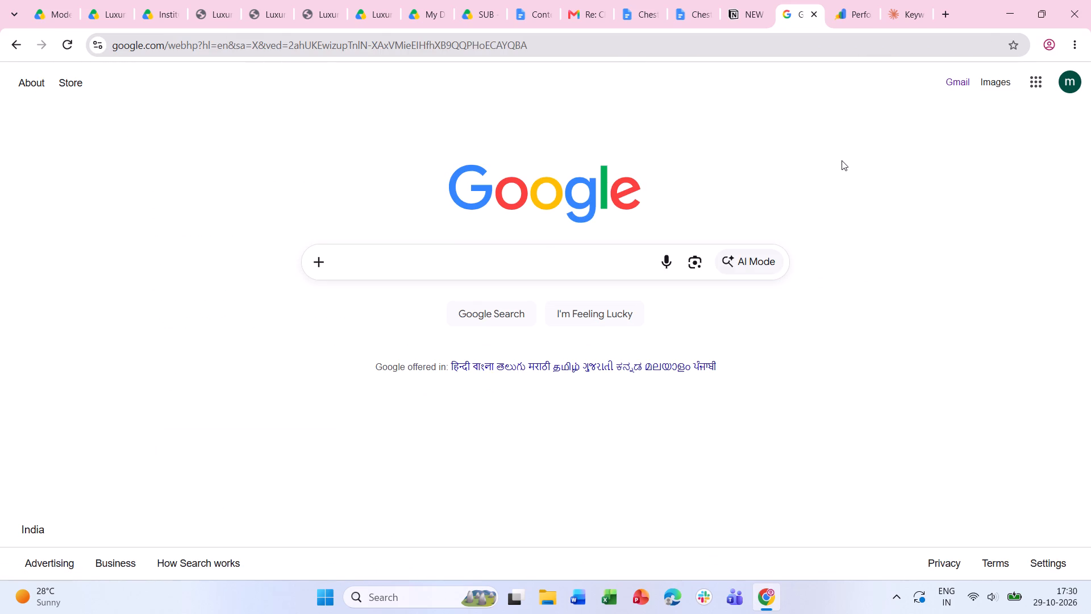
Switch to the open email conversation in Gmail.
click(570, 0)
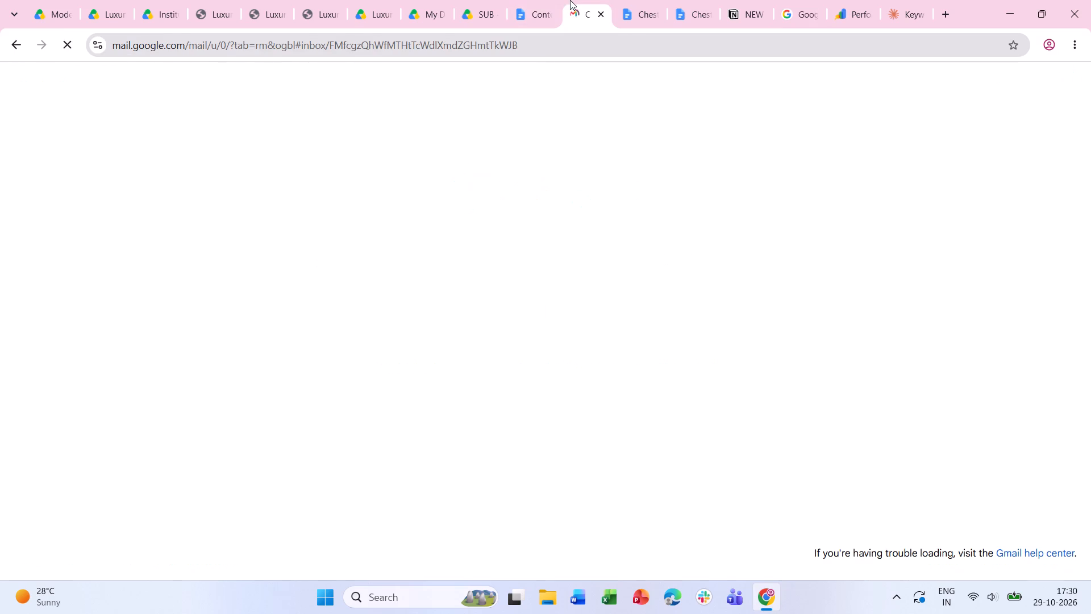
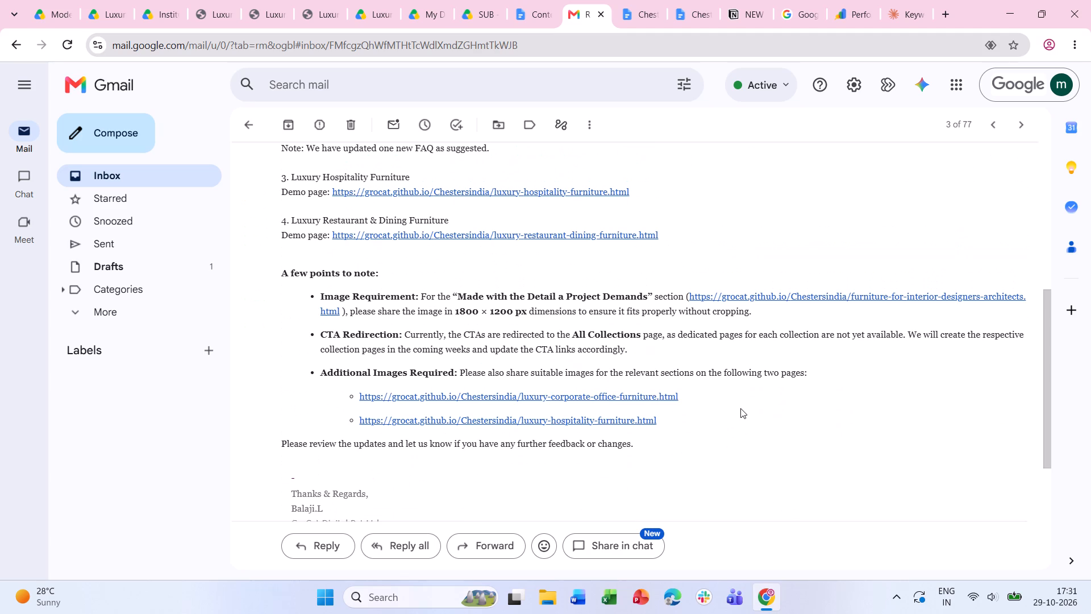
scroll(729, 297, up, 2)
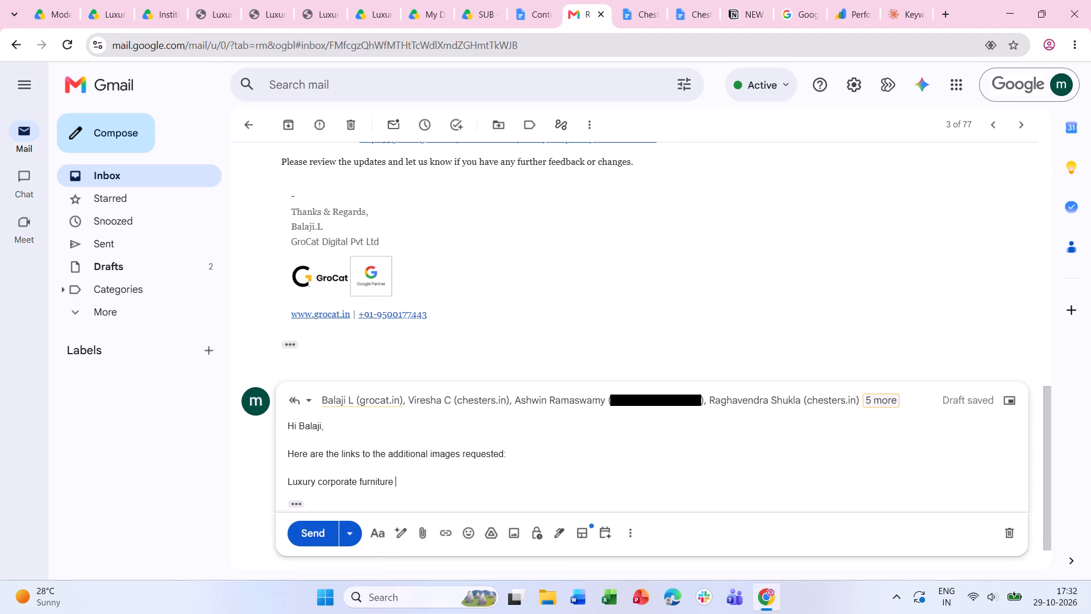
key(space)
Switch to Google Drive and open the Luxury Corporate Office Furniture folder within Project Images for Grocat (Shop the Look).
click(362, 0)
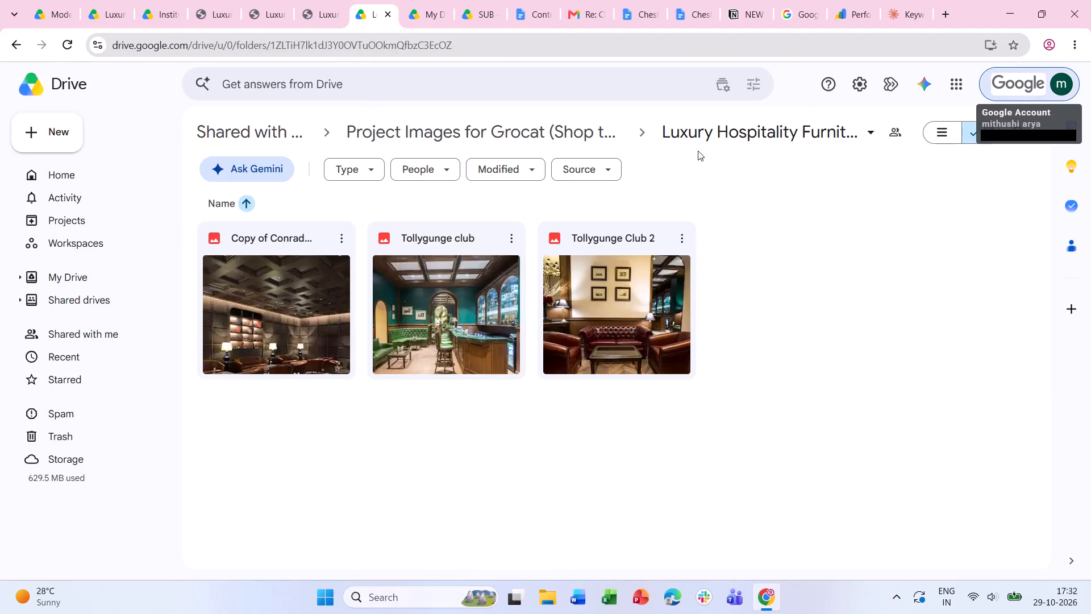
click(538, 131)
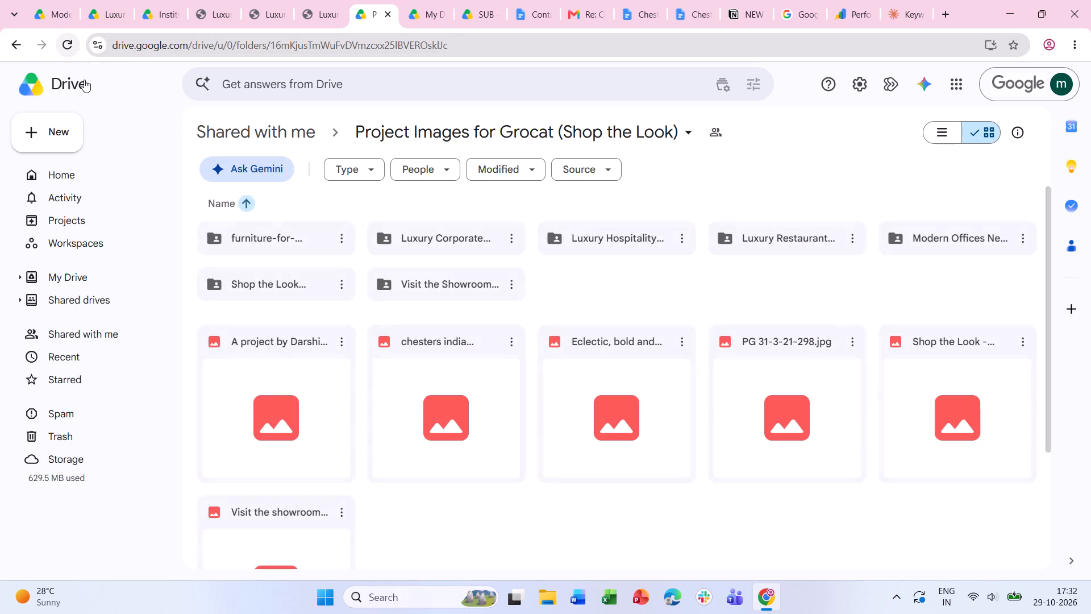
double_click(423, 247)
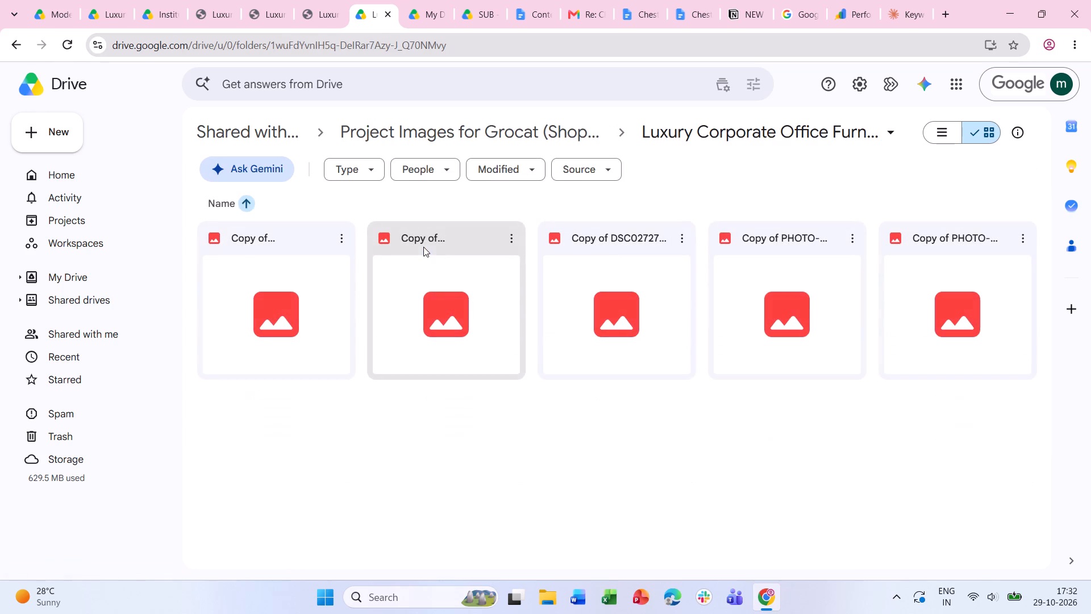
Open the sharing settings of the Luxury Corporate Office Furniture folder in Google Drive.
click(873, 134)
click(672, 304)
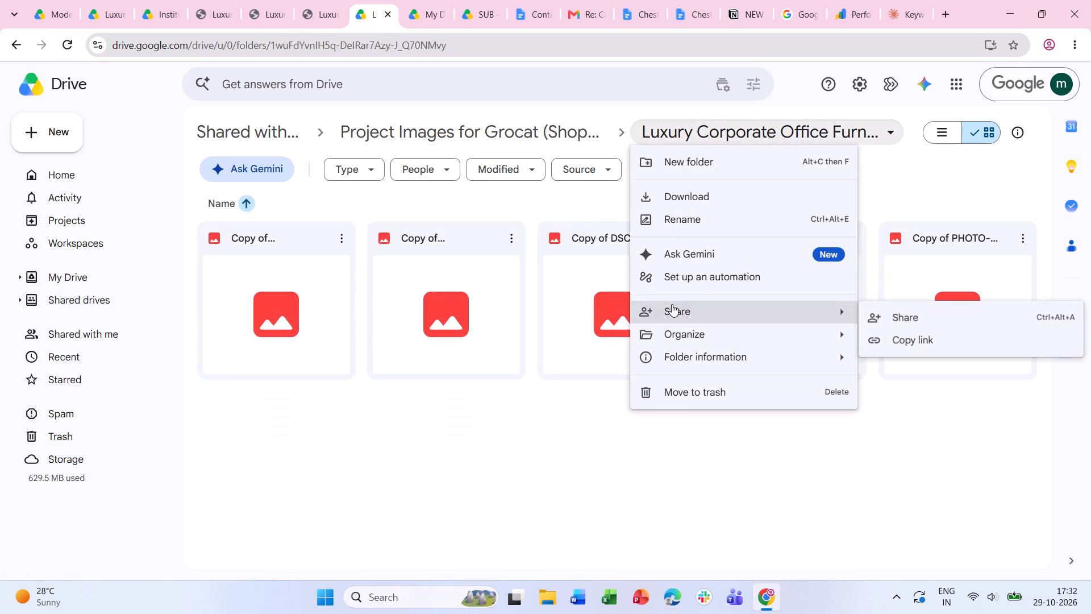
click(921, 318)
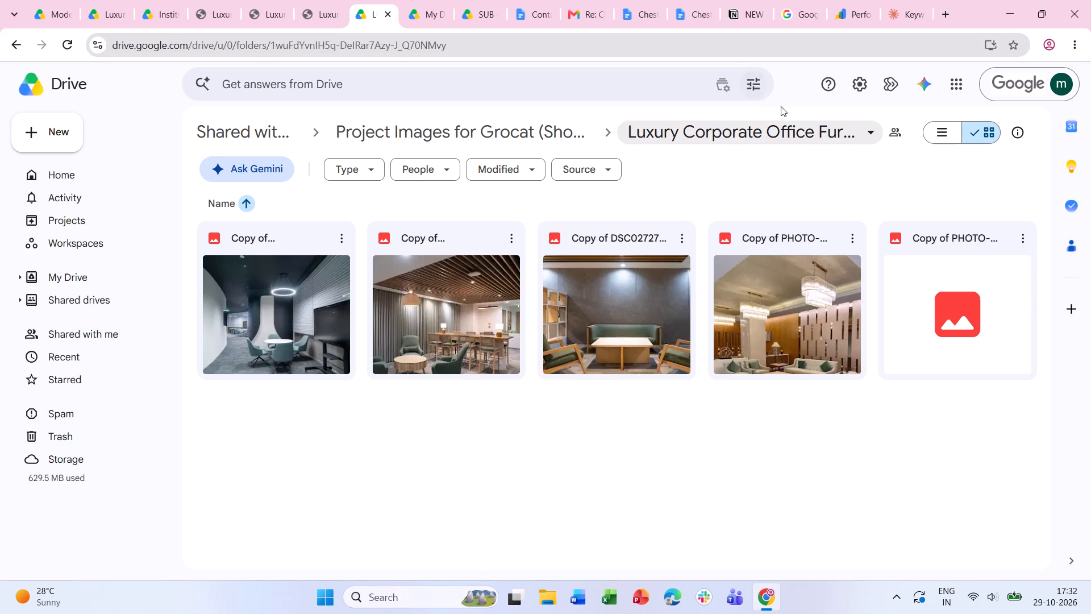
click(814, 129)
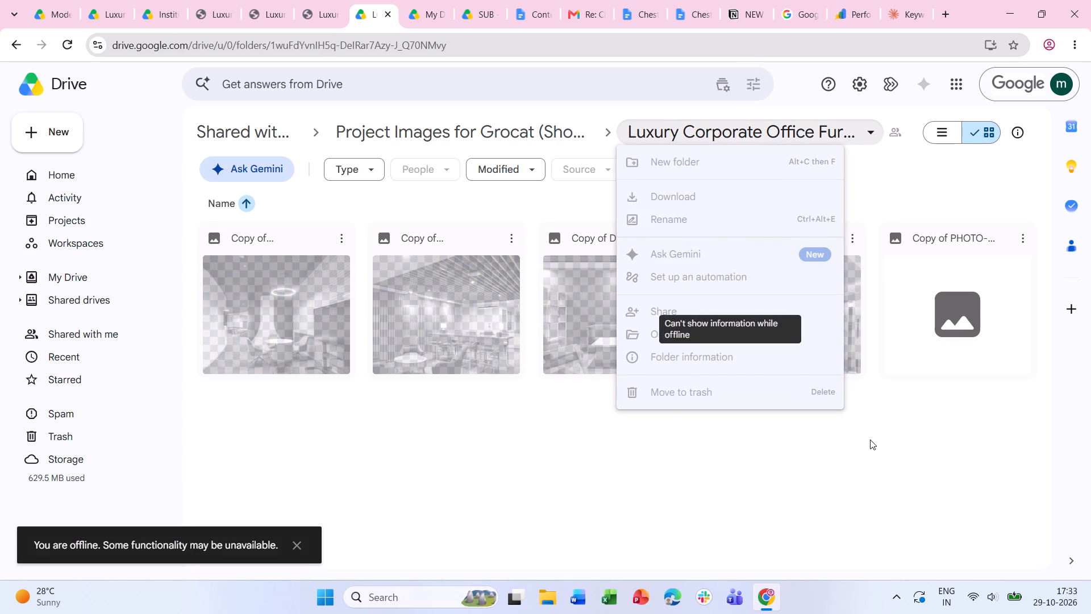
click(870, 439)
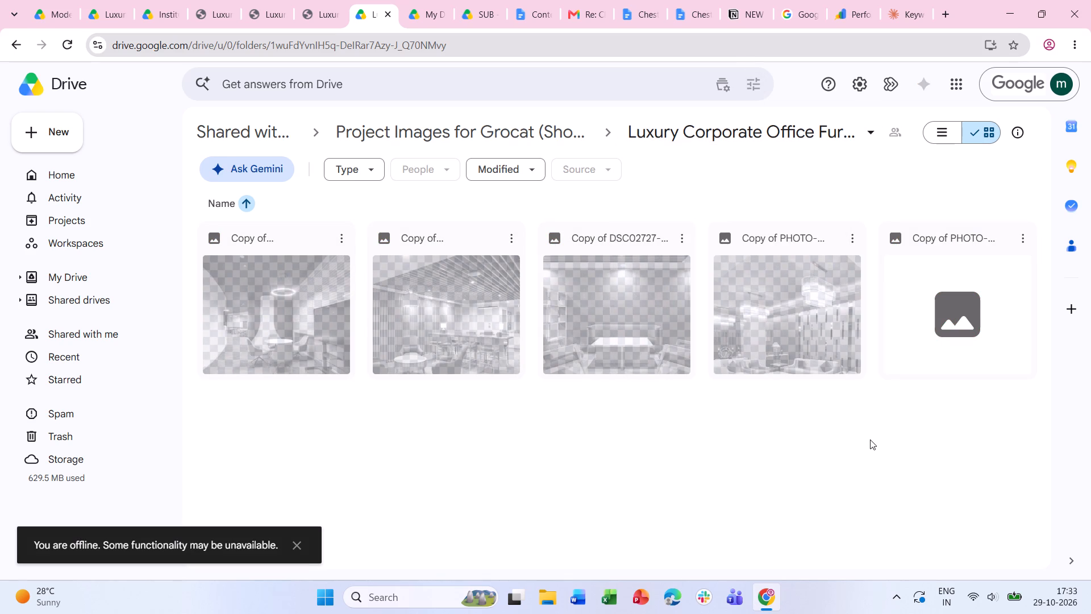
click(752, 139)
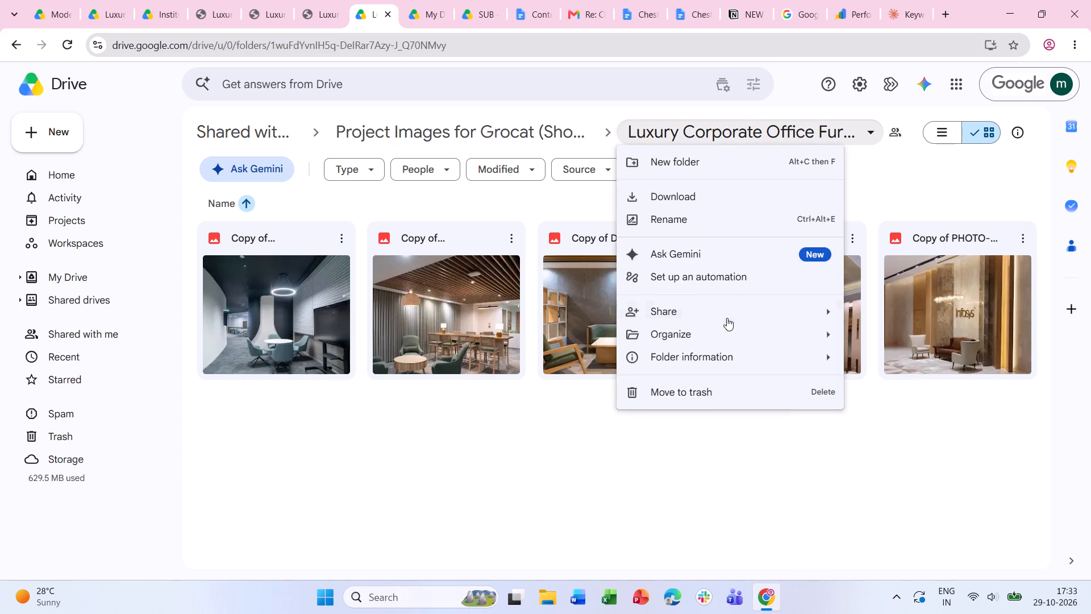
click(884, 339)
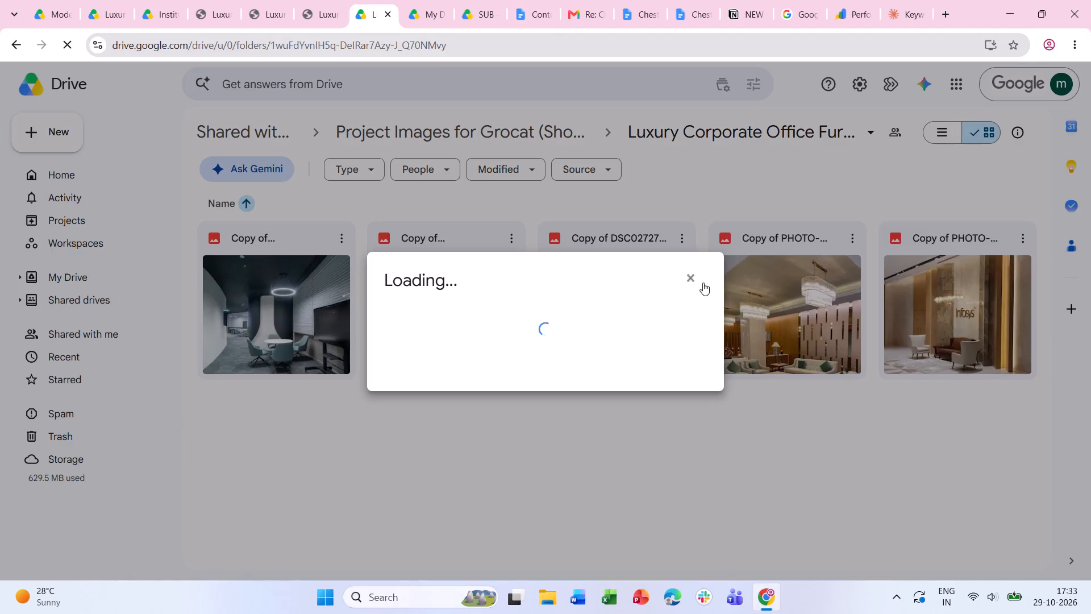
click(695, 282)
click(526, 138)
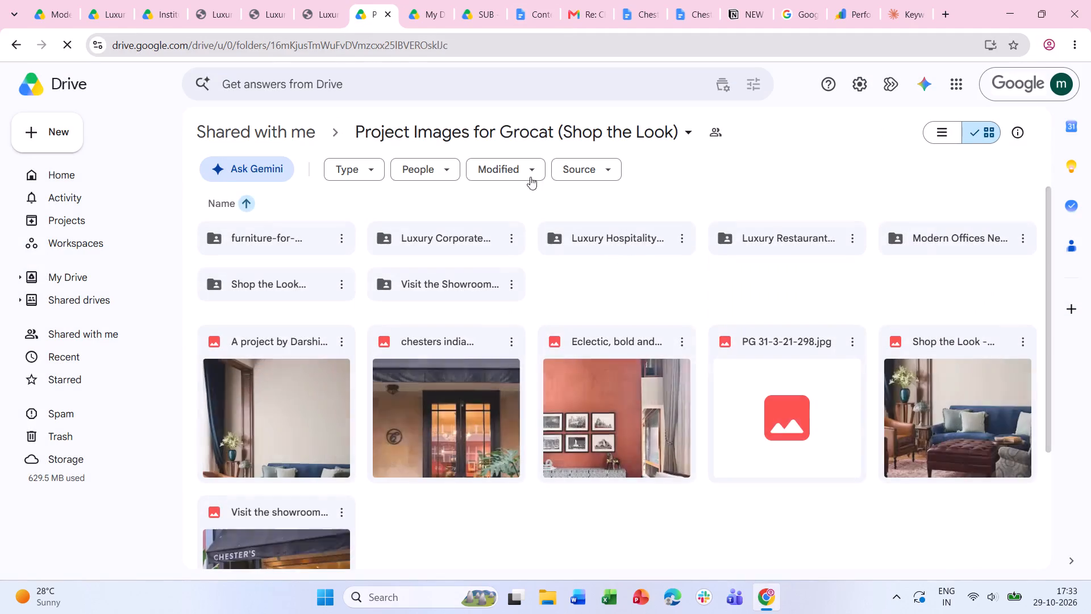
double_click(623, 237)
double_click(614, 240)
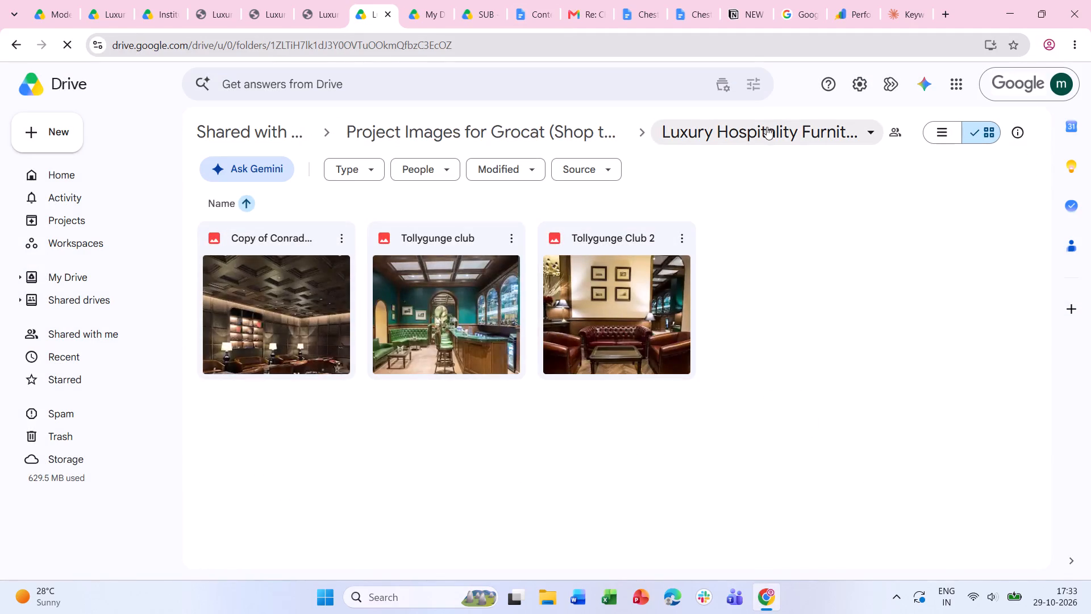
click(767, 127)
click(495, 309)
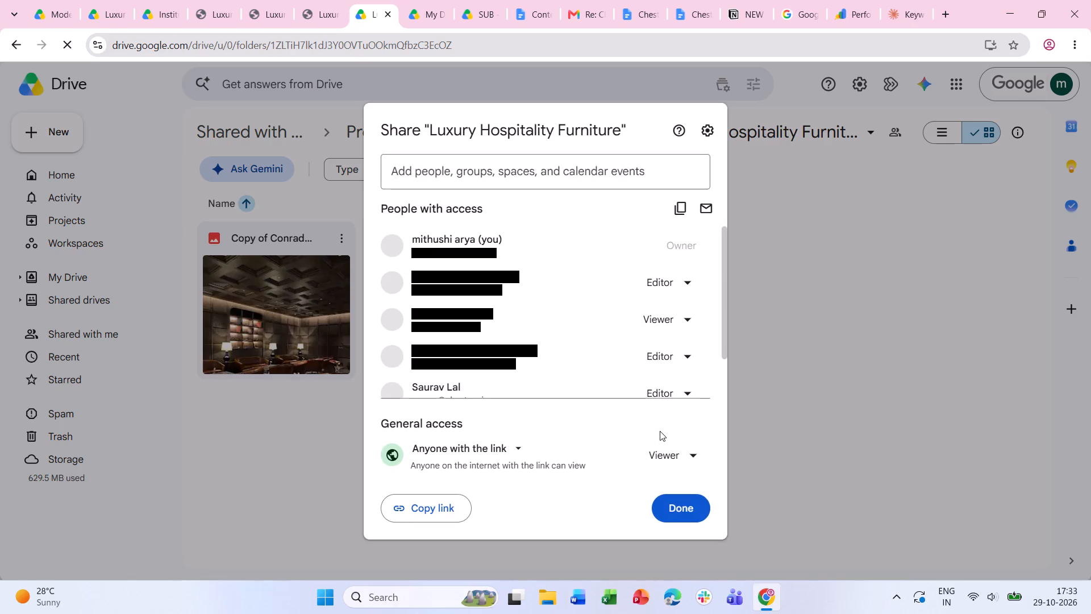
click(455, 504)
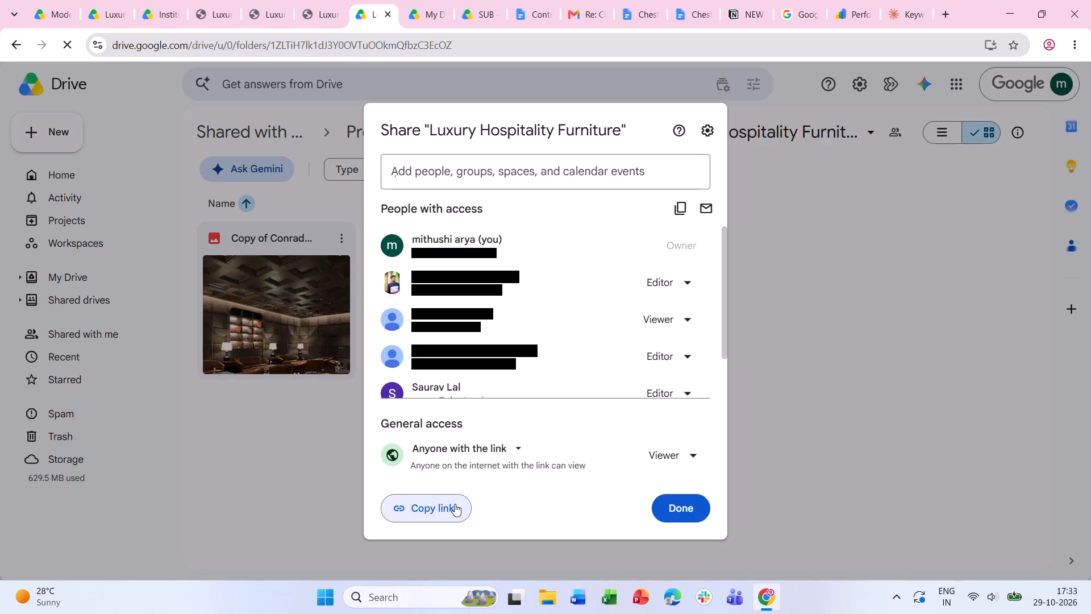
triple_click(455, 504)
click(578, 1)
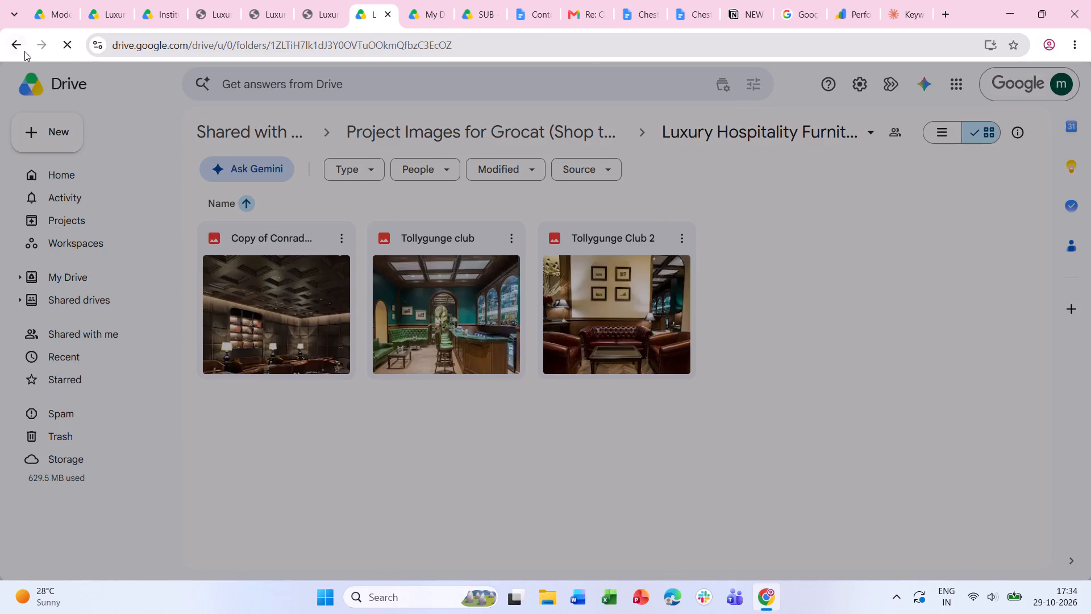
click(23, 51)
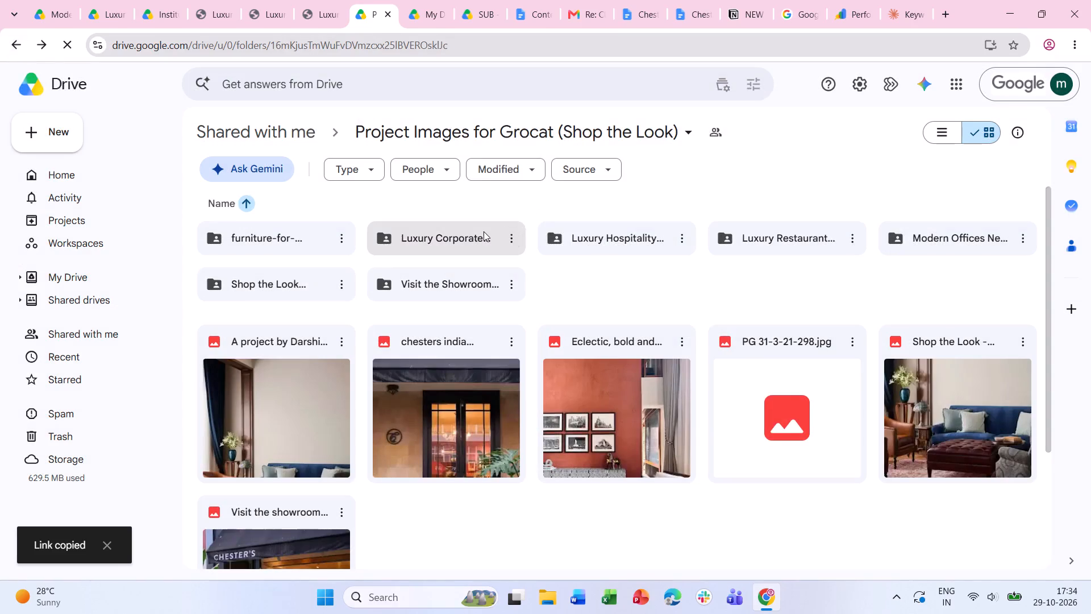
double_click(484, 231)
click(763, 131)
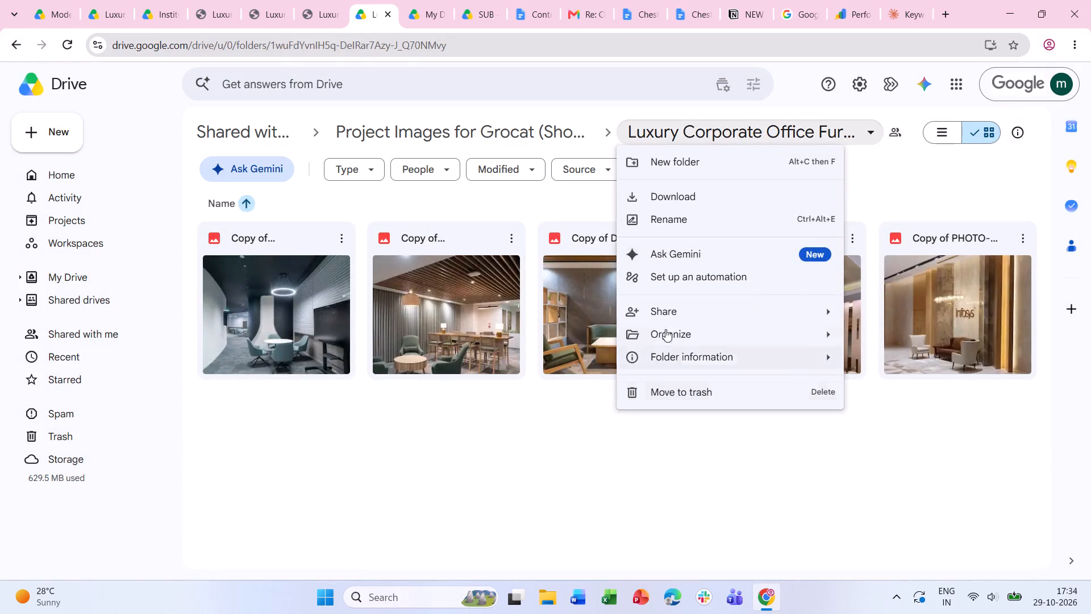
click(897, 320)
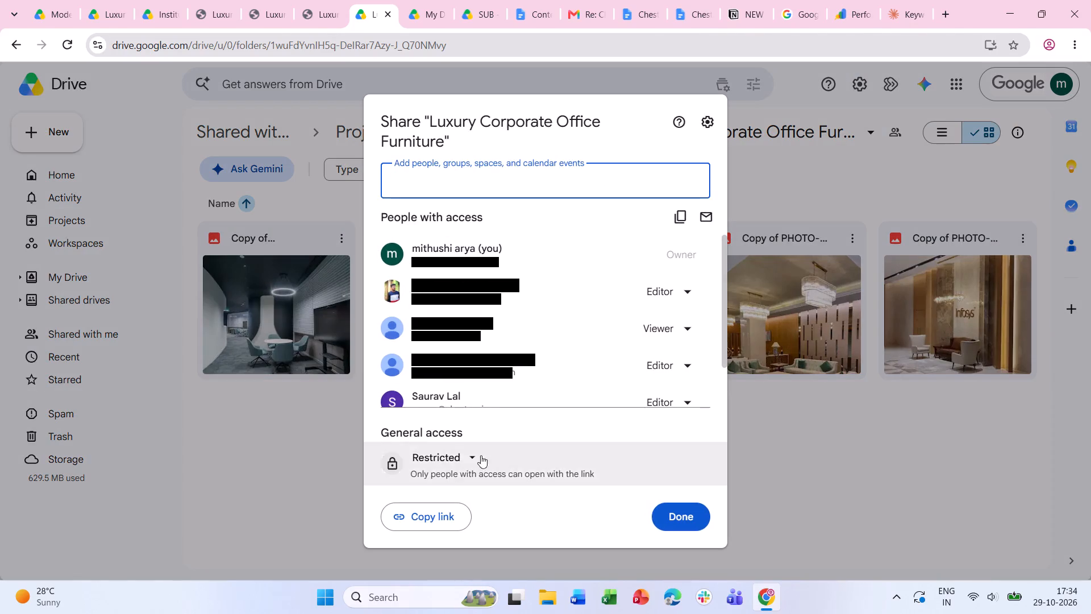
click(434, 516)
click(431, 0)
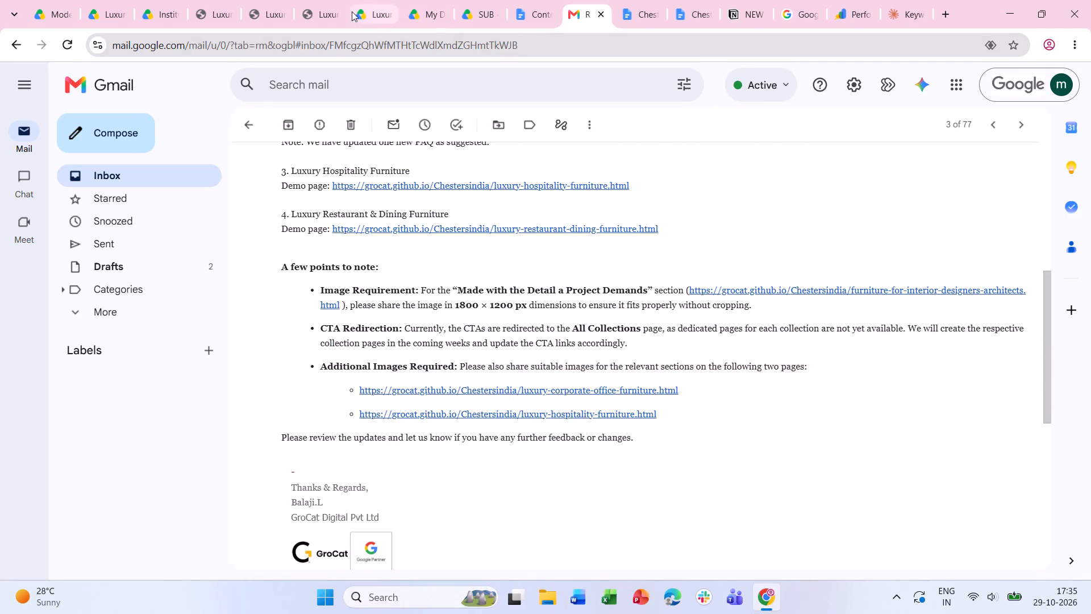
click(376, 13)
click(823, 209)
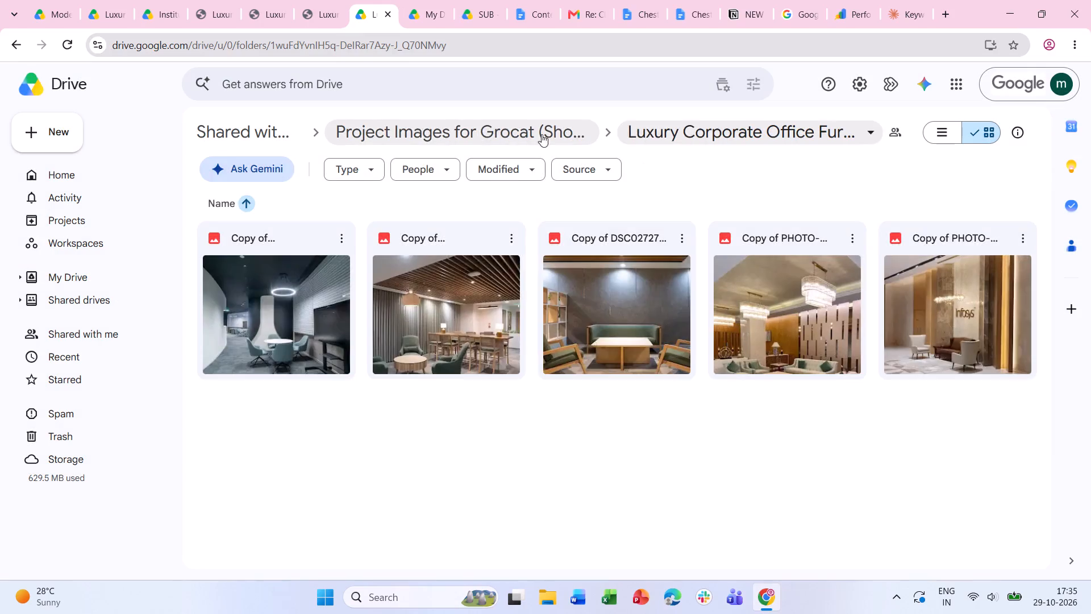
click(525, 133)
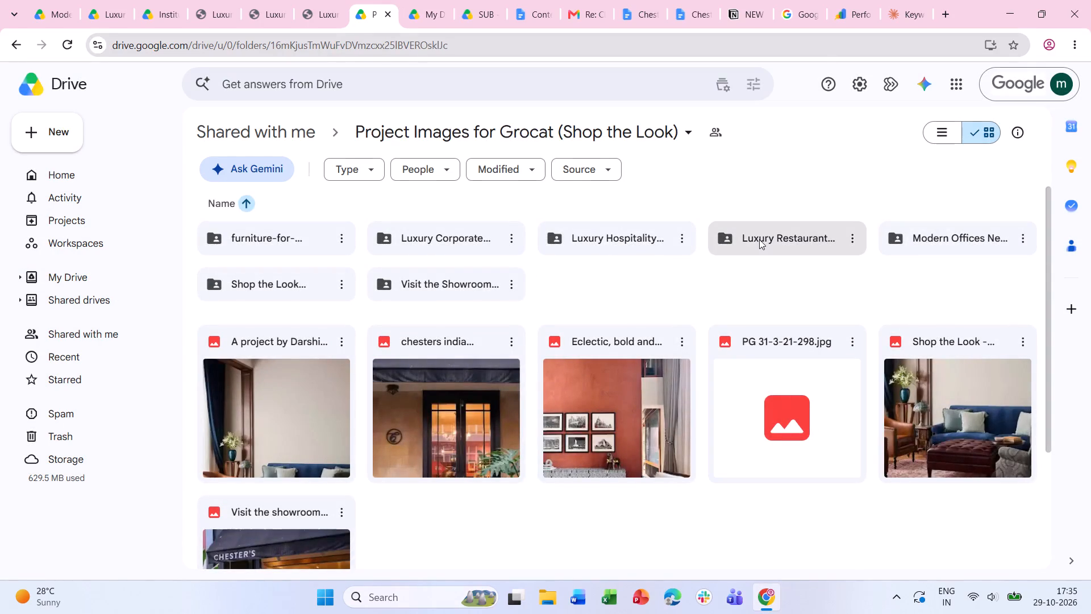
double_click(303, 240)
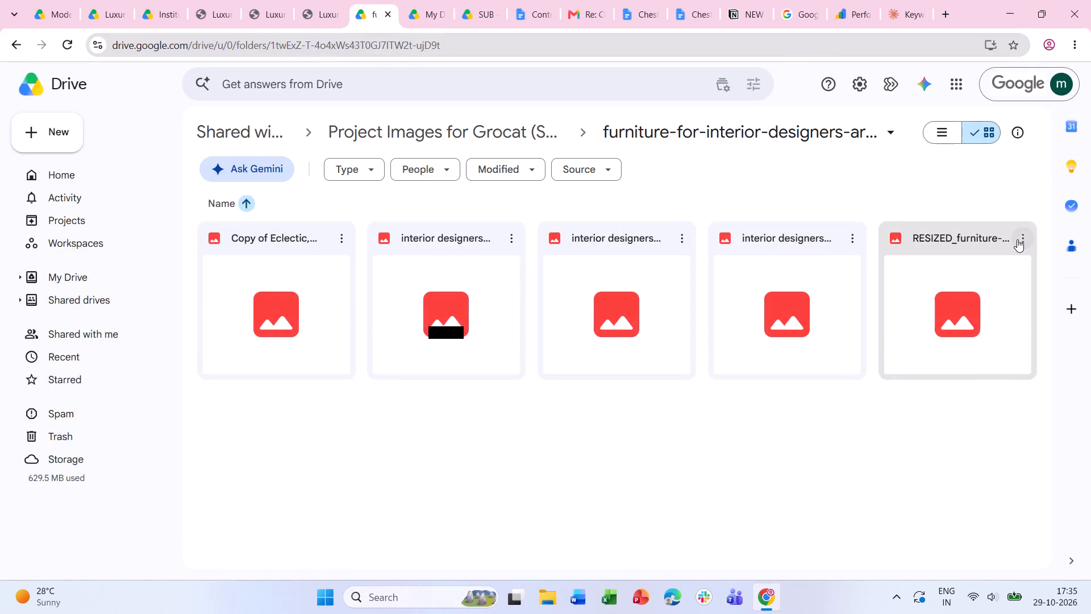
click(1021, 239)
click(840, 409)
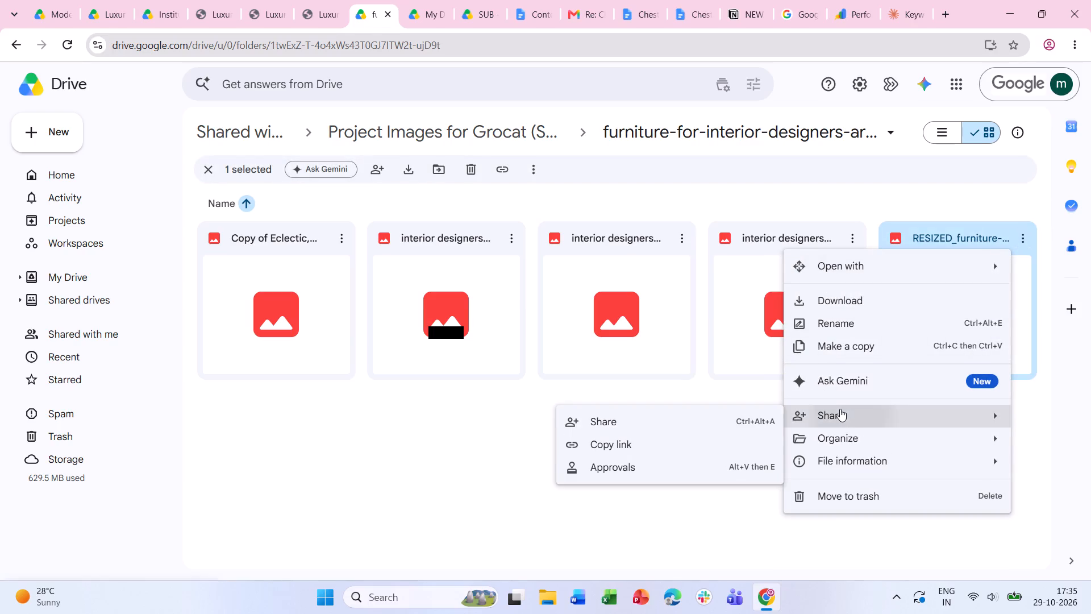
click(579, 413)
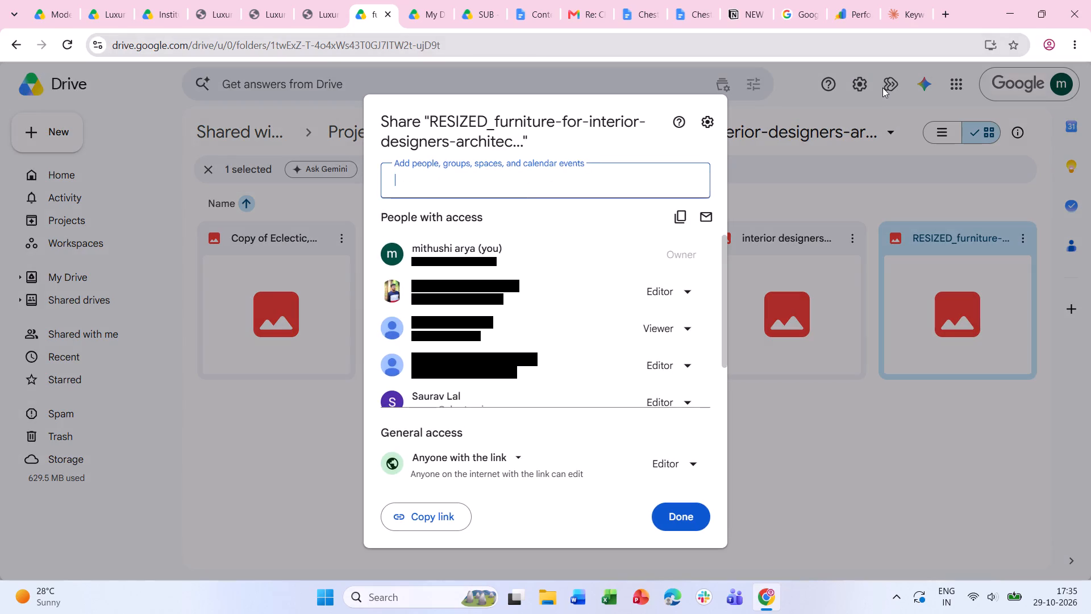
click(416, 518)
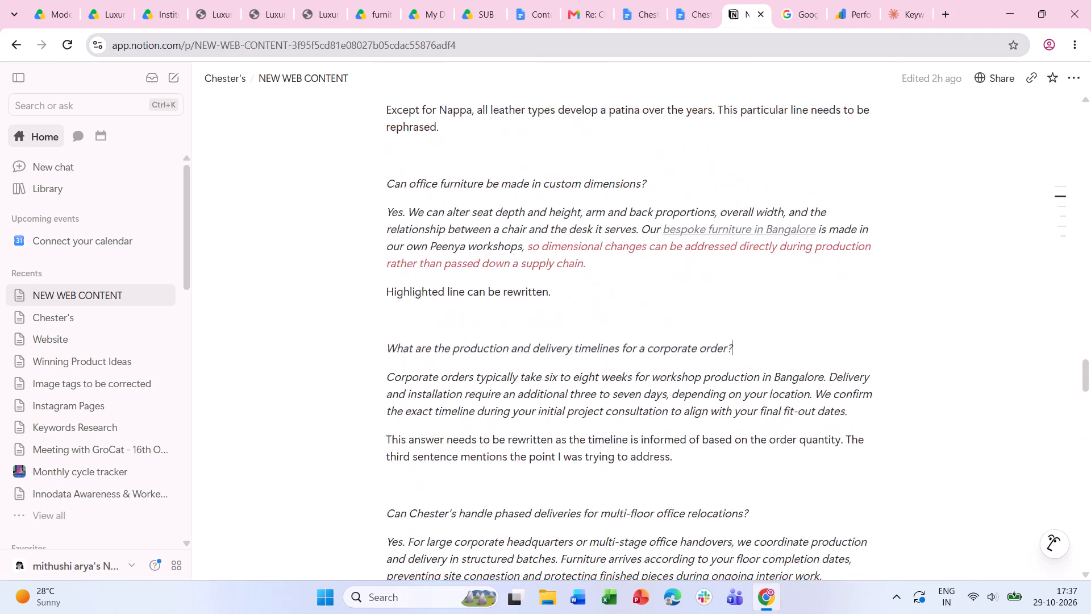
scroll(923, 399, up, 2)
scroll(925, 396, down, 2)
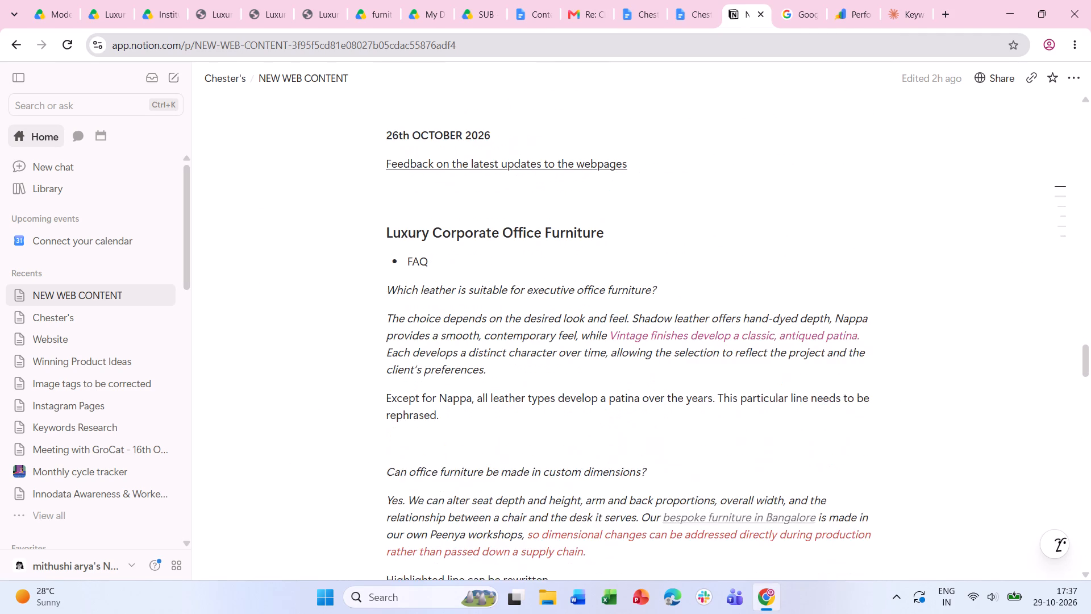
scroll(925, 396, down, 2)
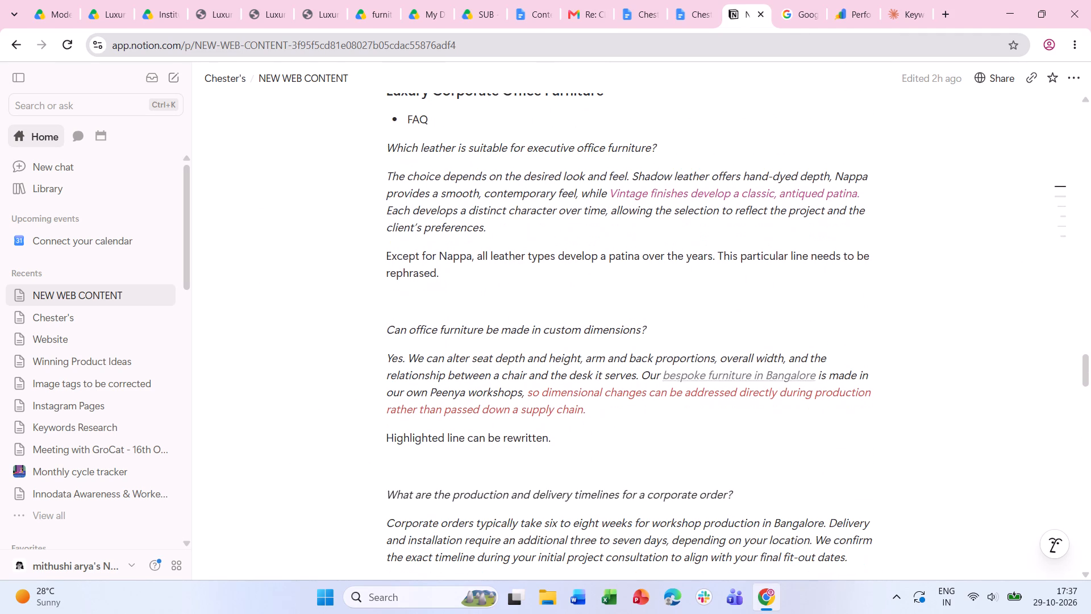
scroll(925, 396, down, 1)
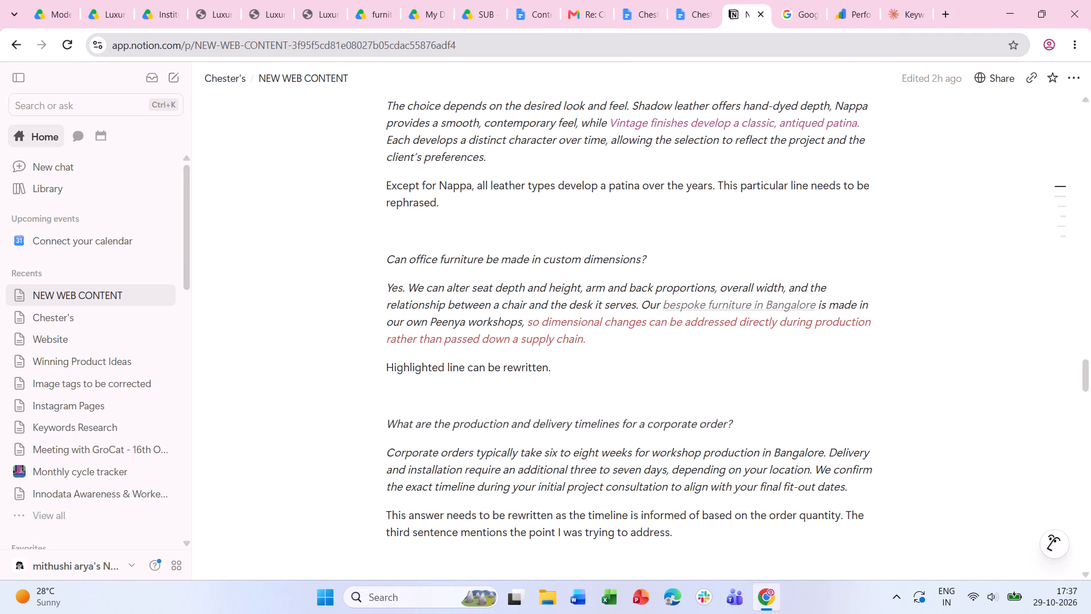
scroll(925, 396, down, 6)
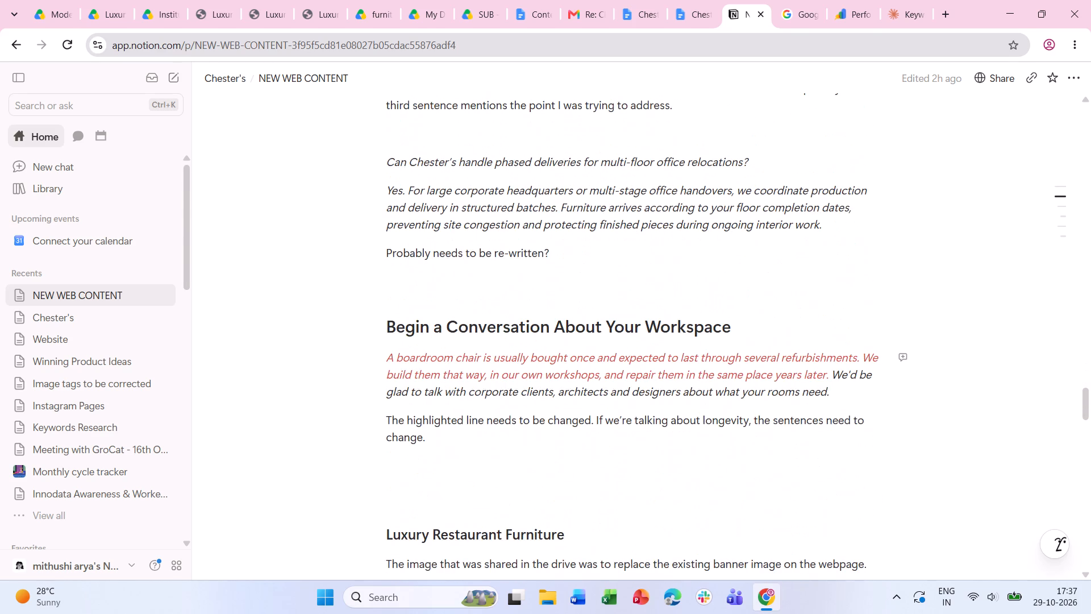
scroll(926, 395, down, 1)
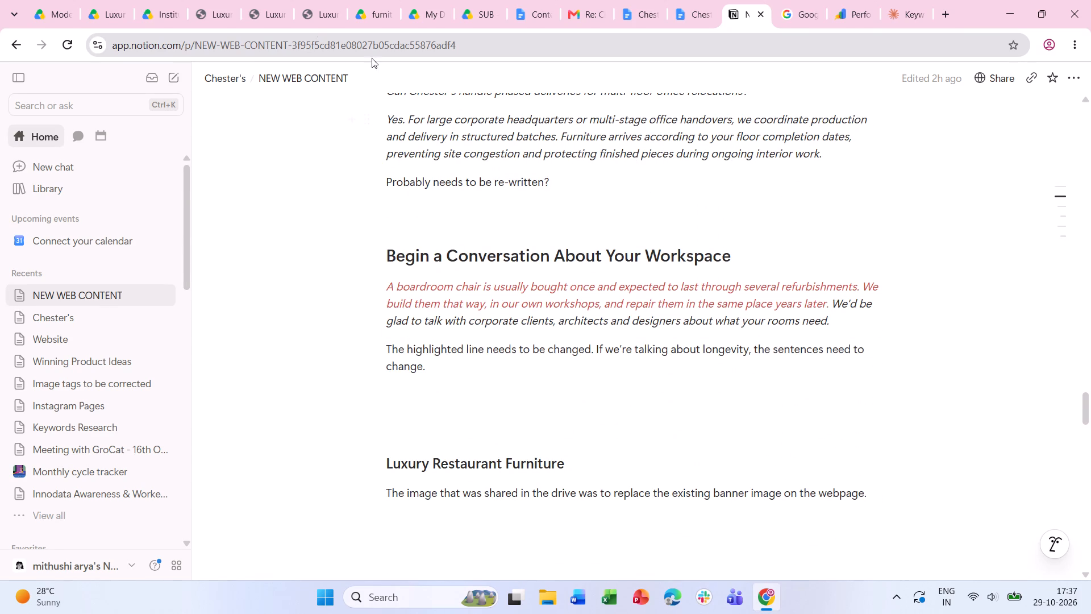
Switch to Chester's luxury corporate office furniture demo page and review its text sections and images.
click(202, 0)
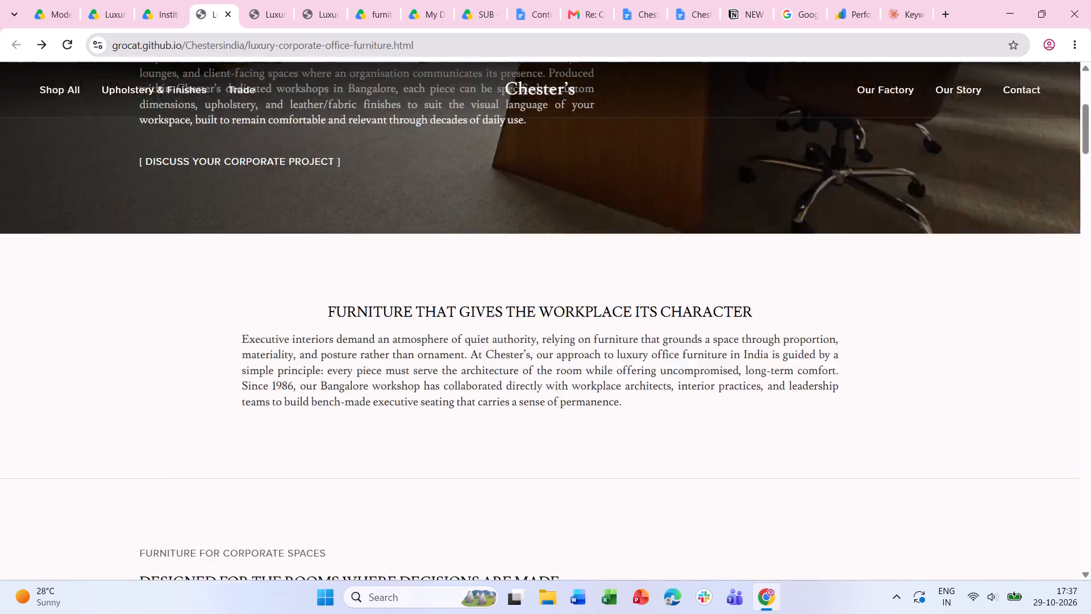
scroll(868, 413, up, 9)
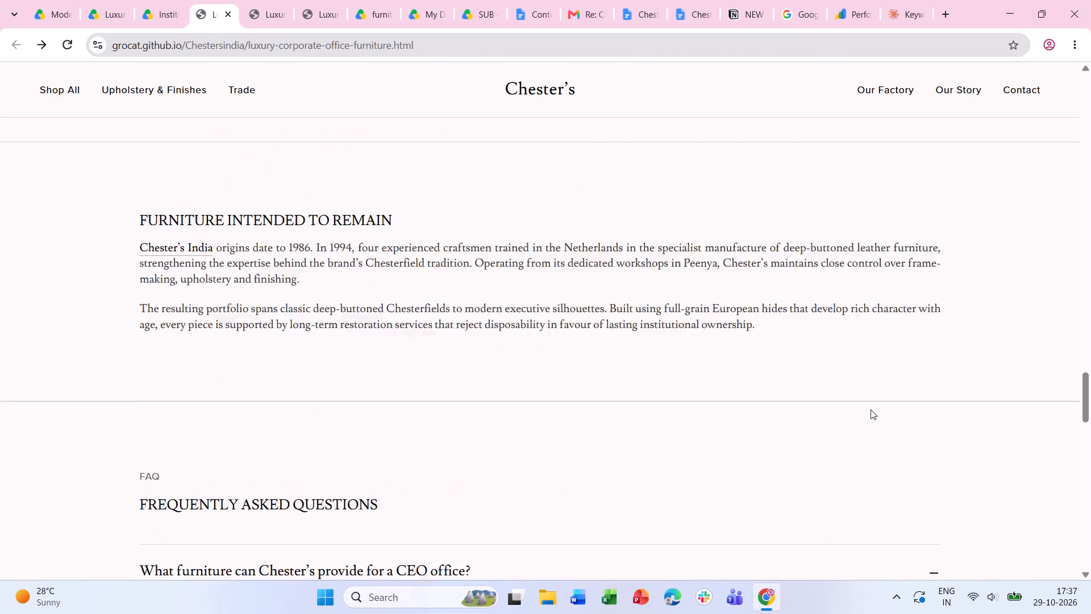
scroll(871, 409, up, 11)
scroll(871, 407, down, 6)
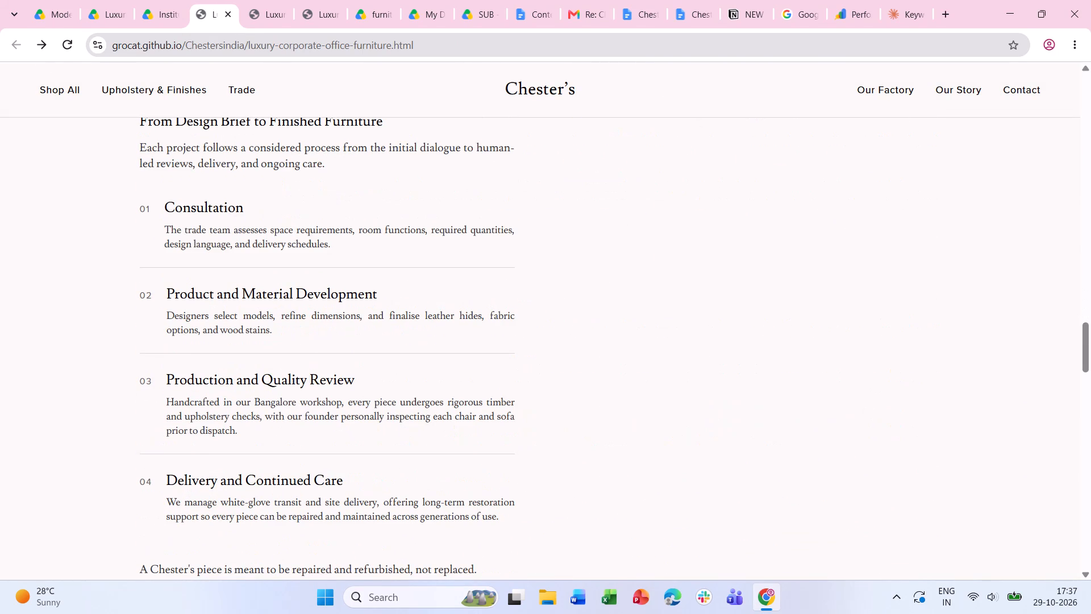
scroll(905, 394, up, 10)
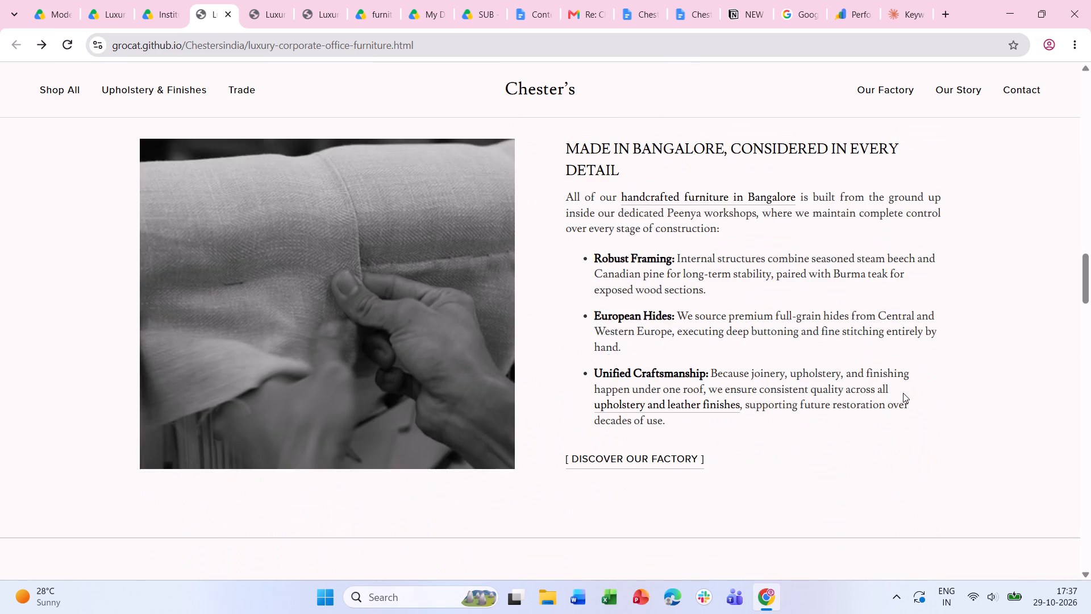
scroll(903, 392, up, 15)
scroll(905, 391, up, 6)
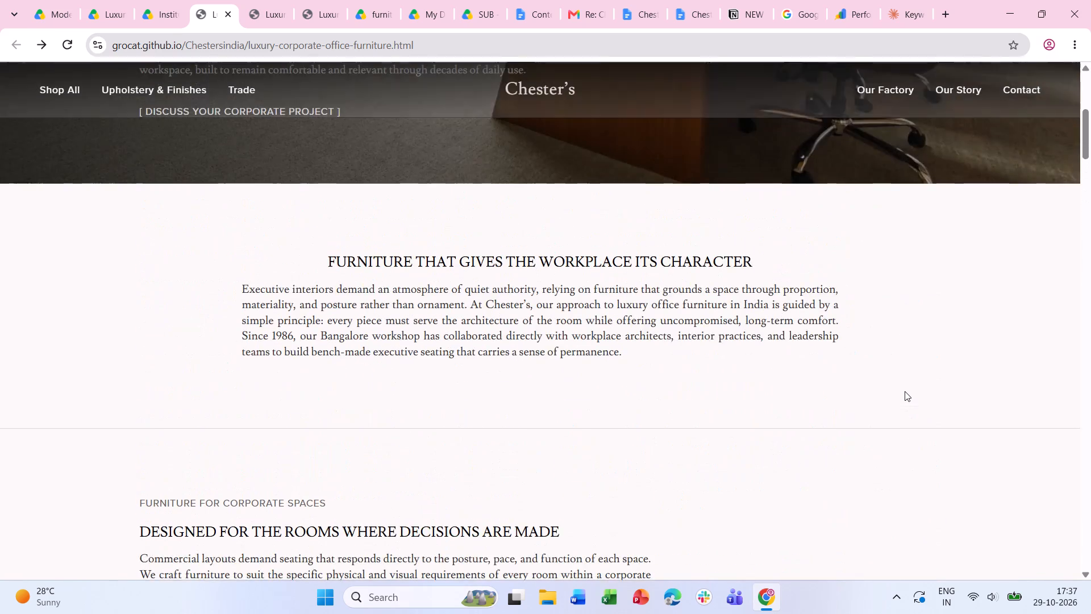
scroll(905, 391, up, 7)
scroll(905, 391, down, 17)
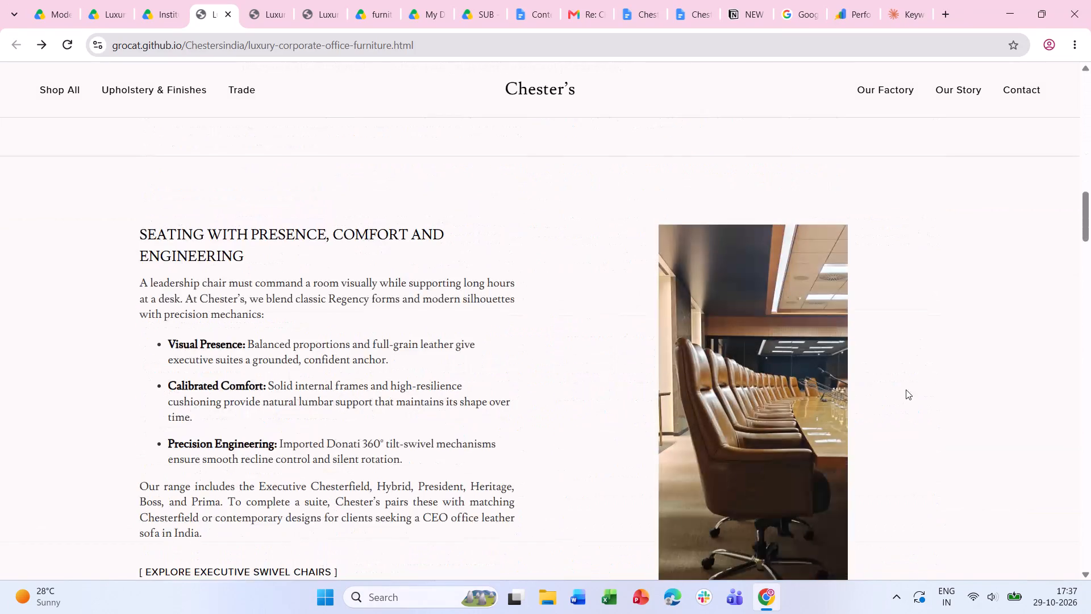
scroll(906, 389, down, 7)
scroll(906, 389, up, 4)
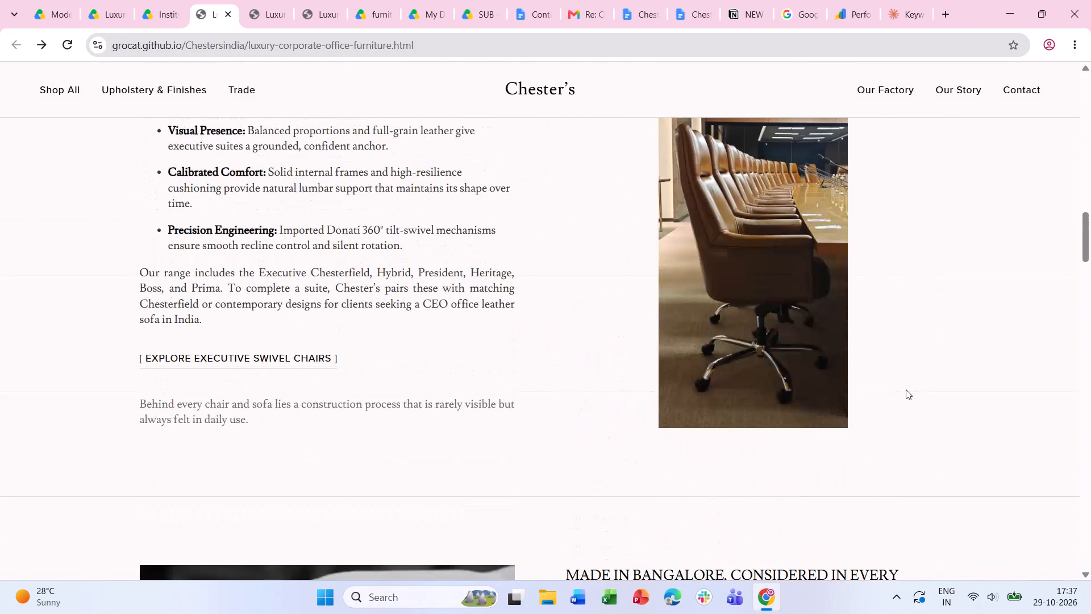
scroll(906, 389, down, 13)
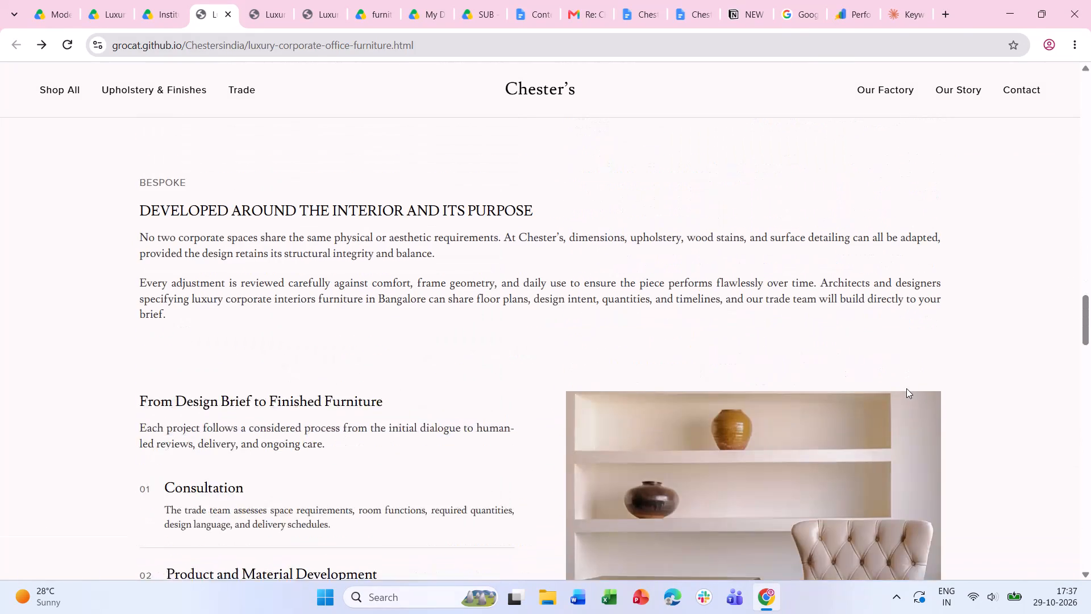
Examine the Bespoke section and the "From Design Brief to Finished Furniture" text with its accompanying image.
scroll(906, 388, up, 2)
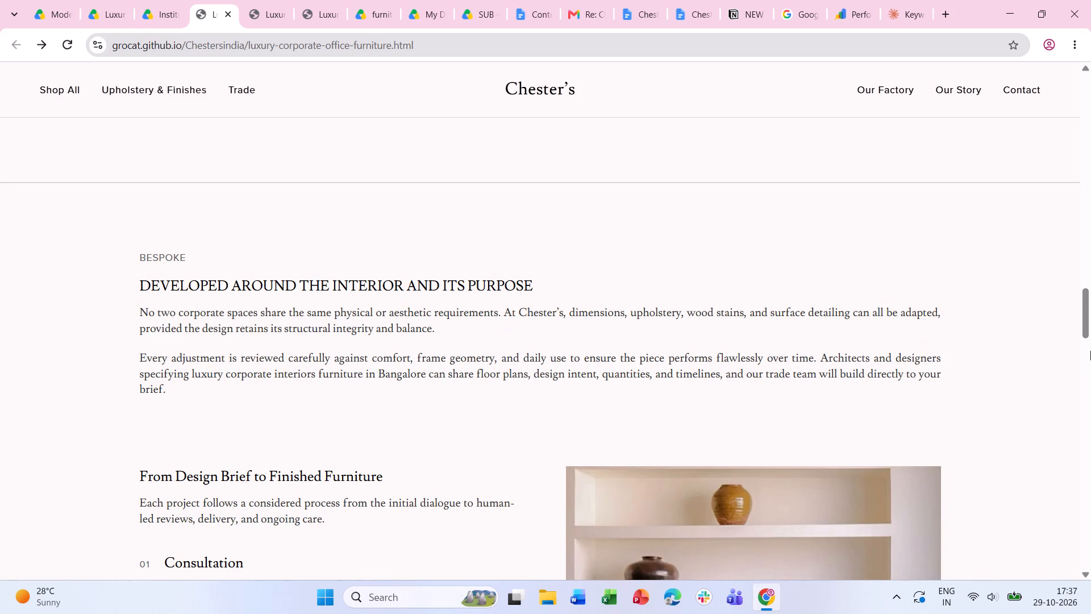
scroll(1070, 349, down, 3)
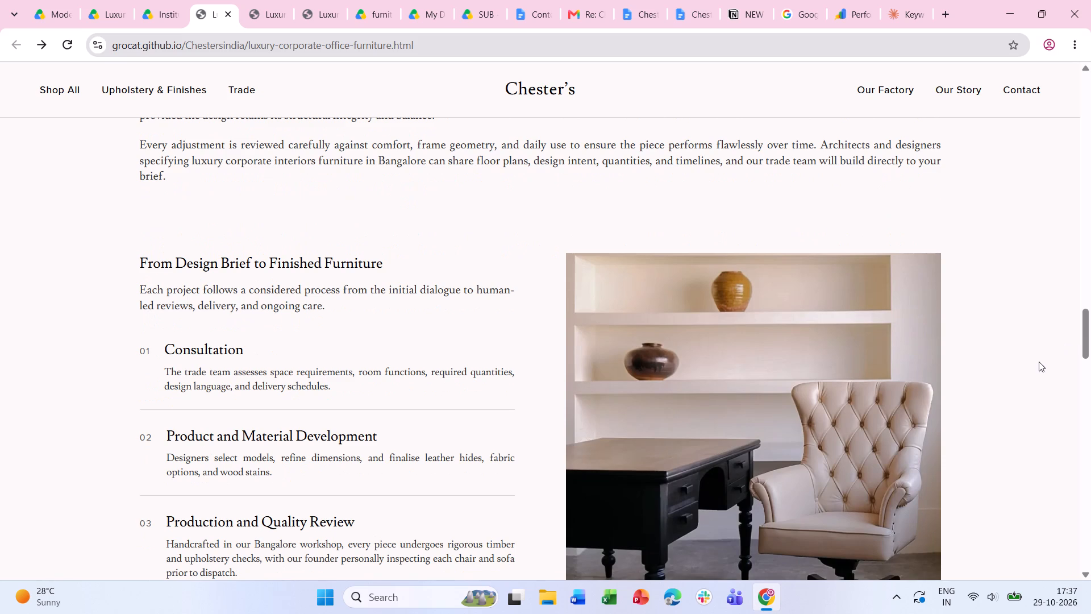
scroll(1033, 366, down, 2)
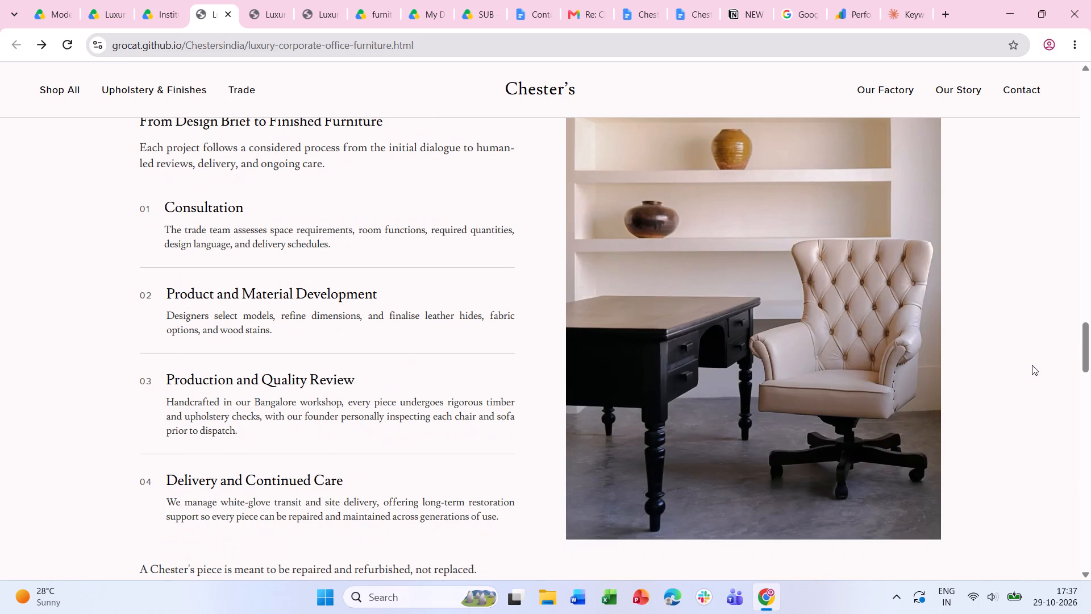
scroll(1032, 365, down, 2)
scroll(1032, 364, up, 4)
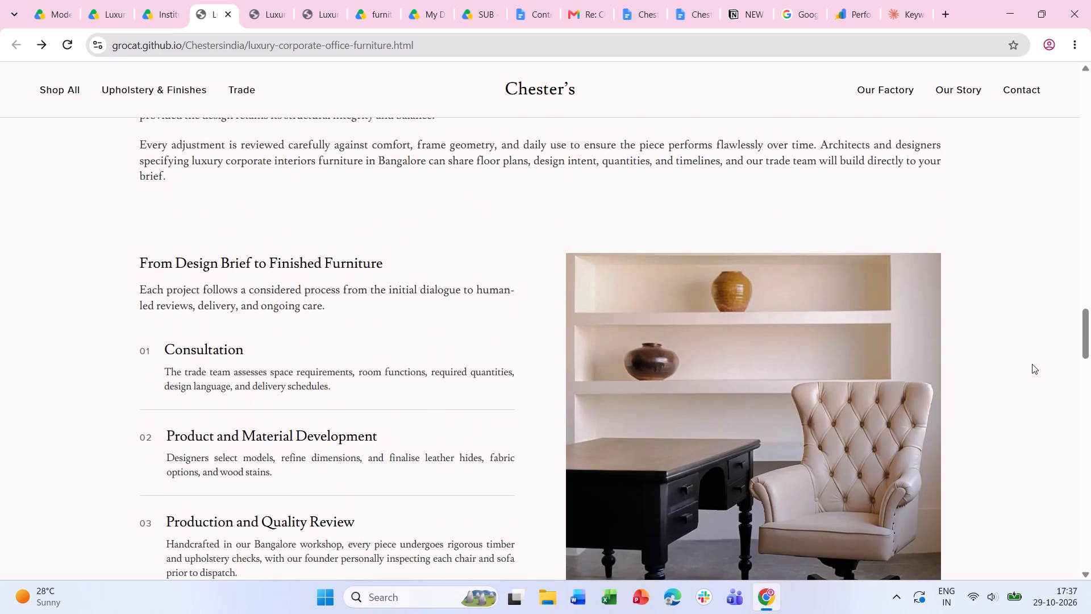
scroll(1032, 364, down, 3)
scroll(1032, 364, up, 3)
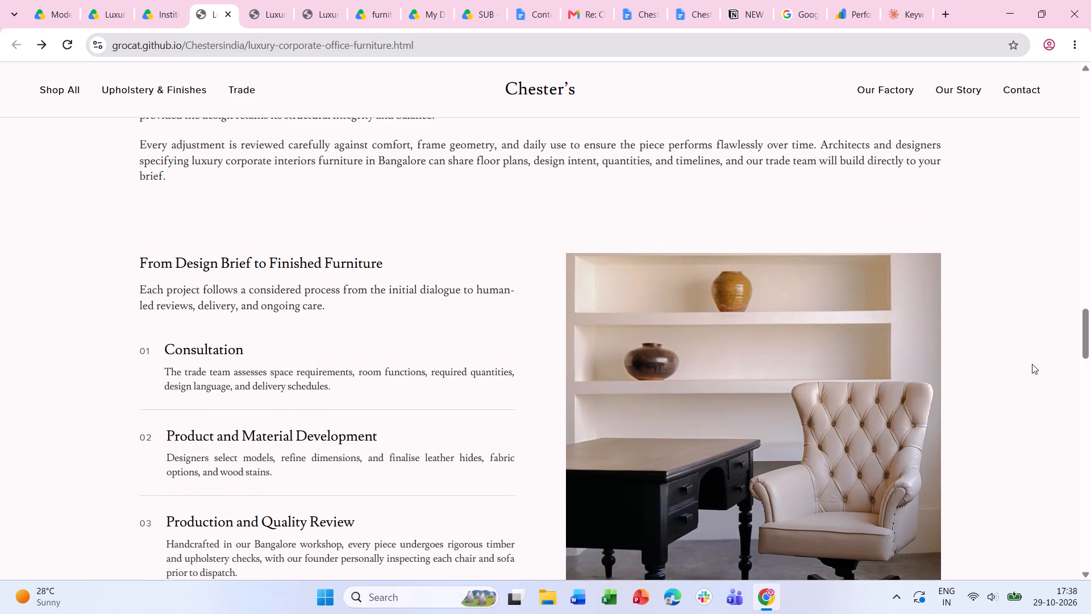
scroll(1032, 364, down, 4)
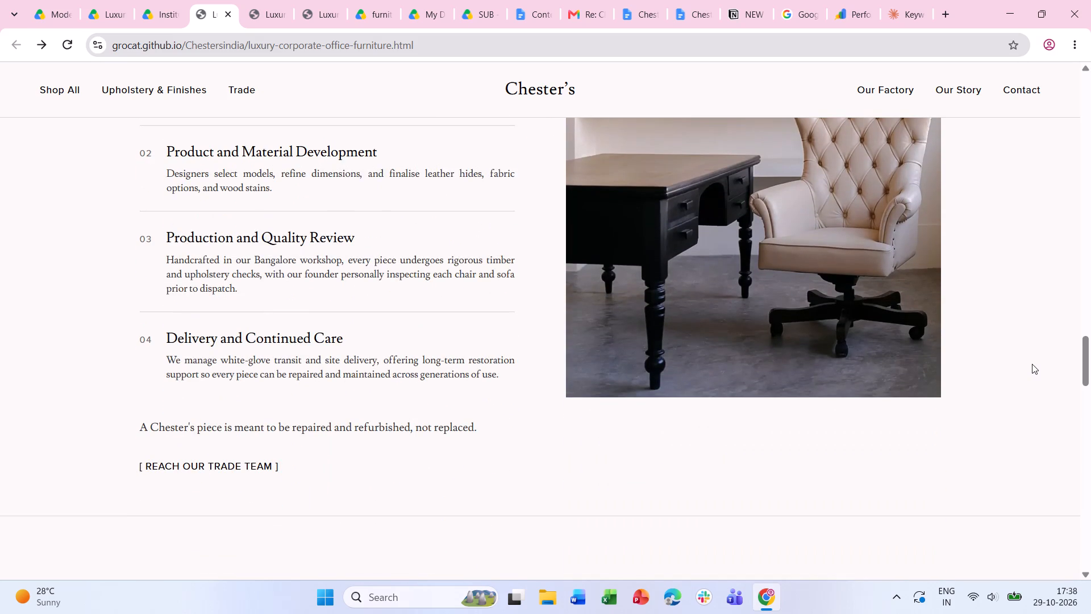
scroll(1032, 364, down, 2)
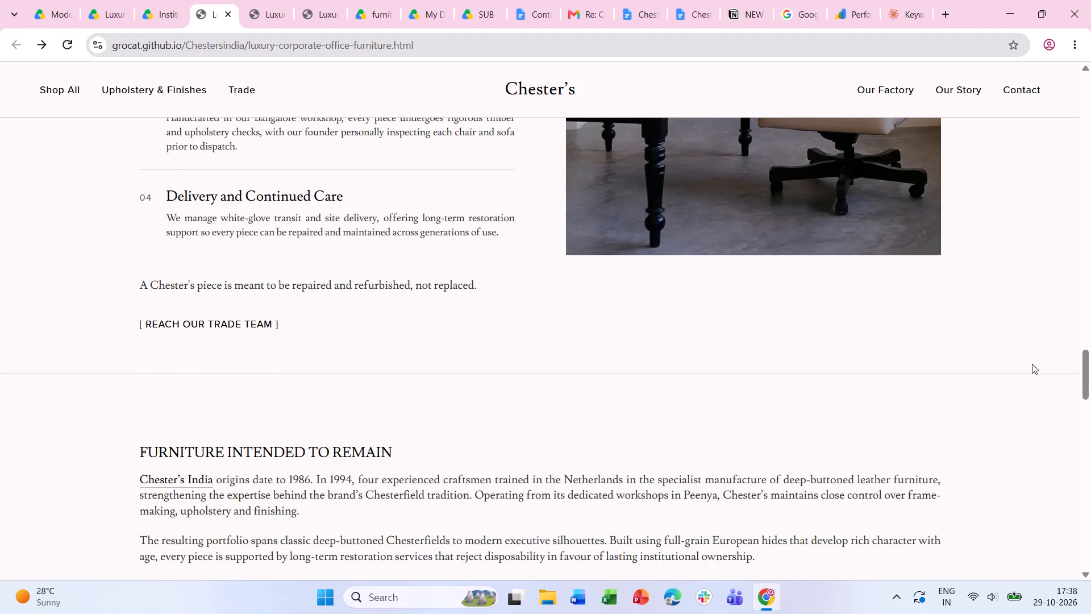
Review the rest of the luxury corporate office furniture demo page, including the heritage text, FAQs and closing contact section.
scroll(1032, 364, down, 3)
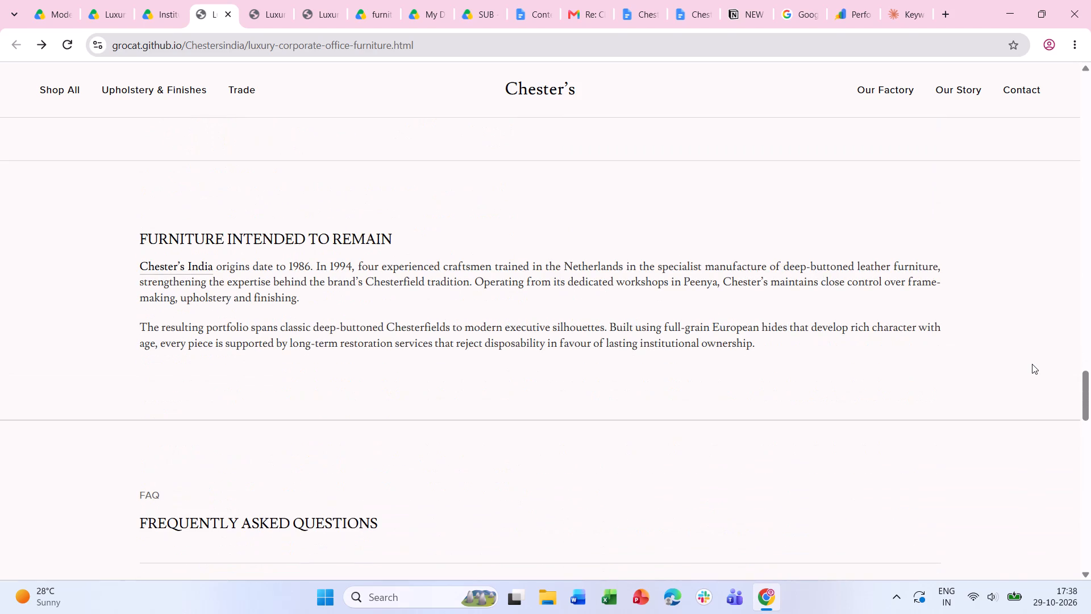
scroll(1032, 363, down, 3)
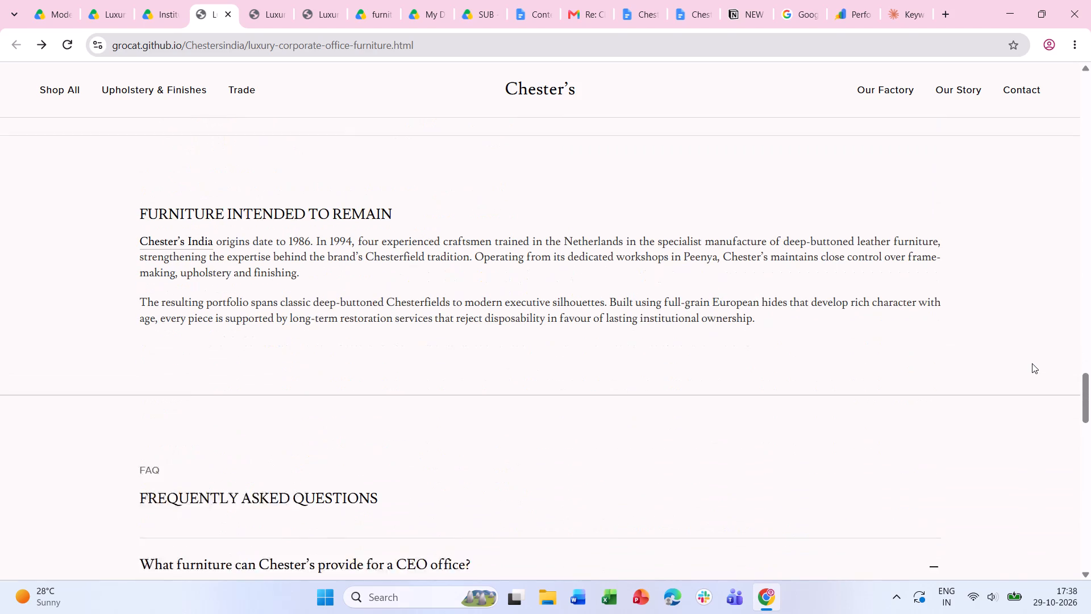
scroll(1032, 363, down, 11)
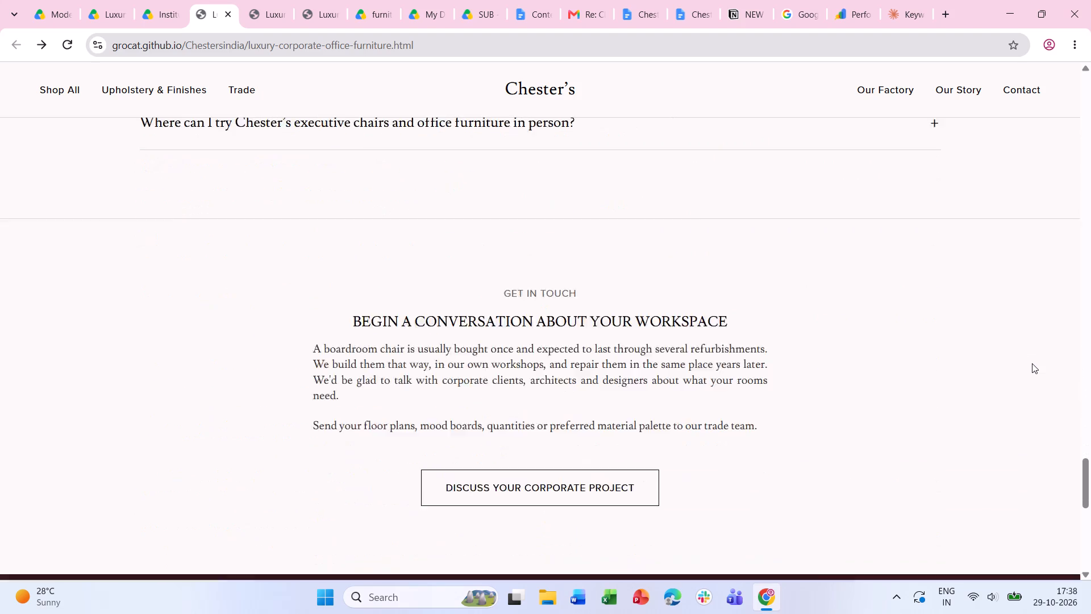
scroll(1032, 363, up, 20)
scroll(1032, 363, up, 12)
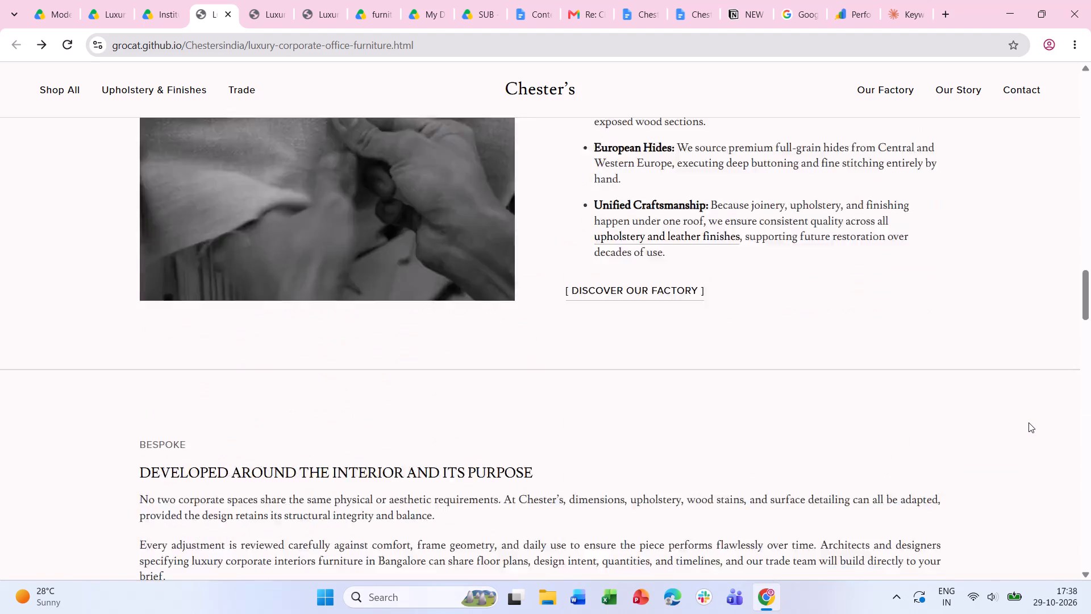
scroll(1028, 422, up, 11)
scroll(1028, 423, up, 14)
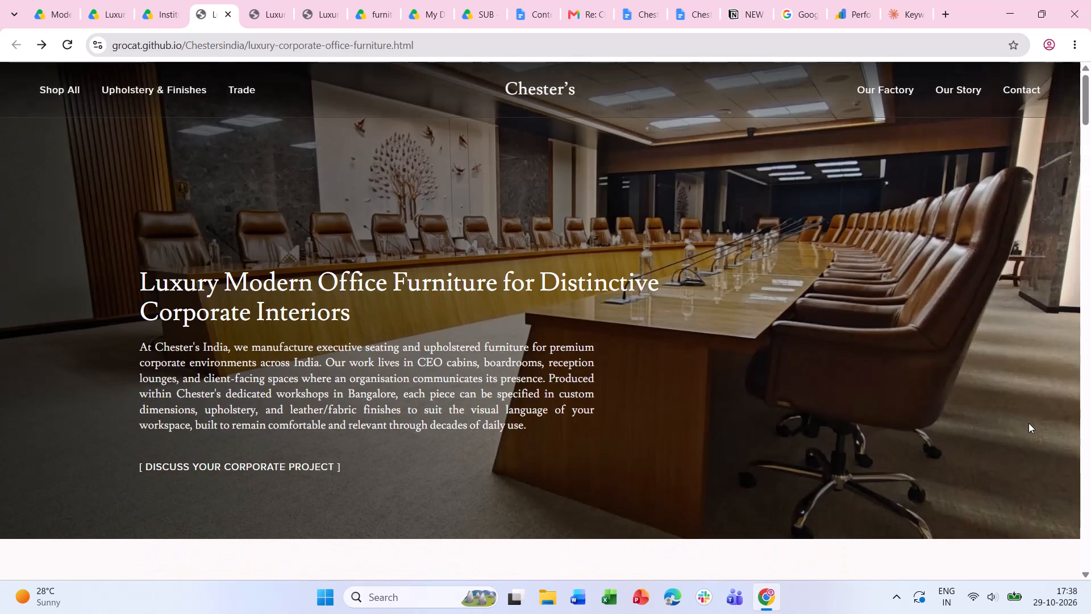
scroll(1028, 419, down, 18)
scroll(1028, 419, down, 7)
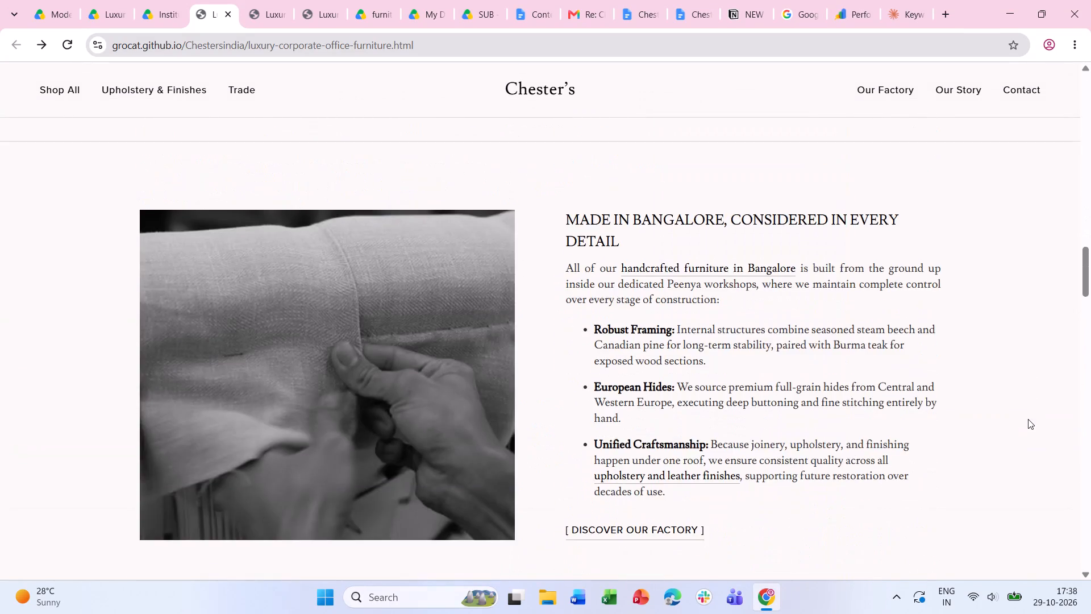
scroll(1028, 419, down, 12)
scroll(1028, 419, down, 9)
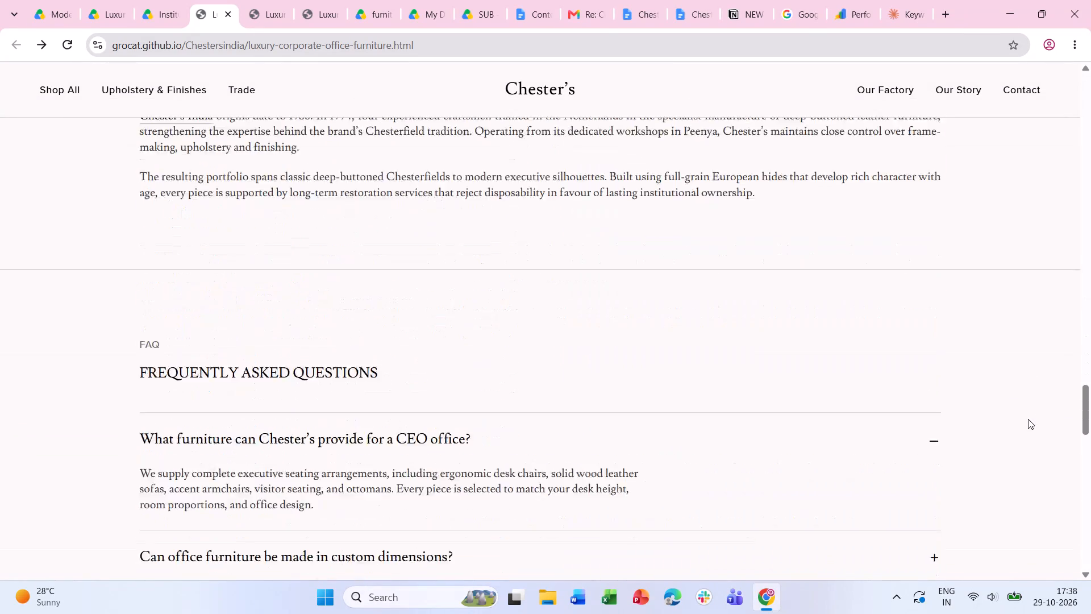
scroll(1028, 419, down, 4)
drag(1089, 447, 1090, 130)
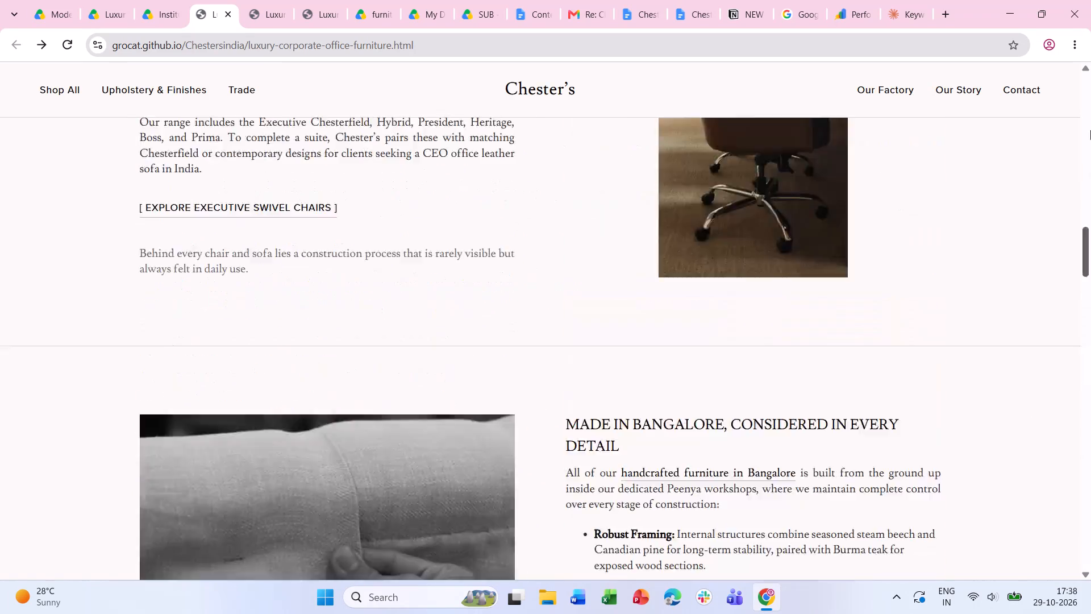
drag(1090, 130, 1090, 92)
click(582, 23)
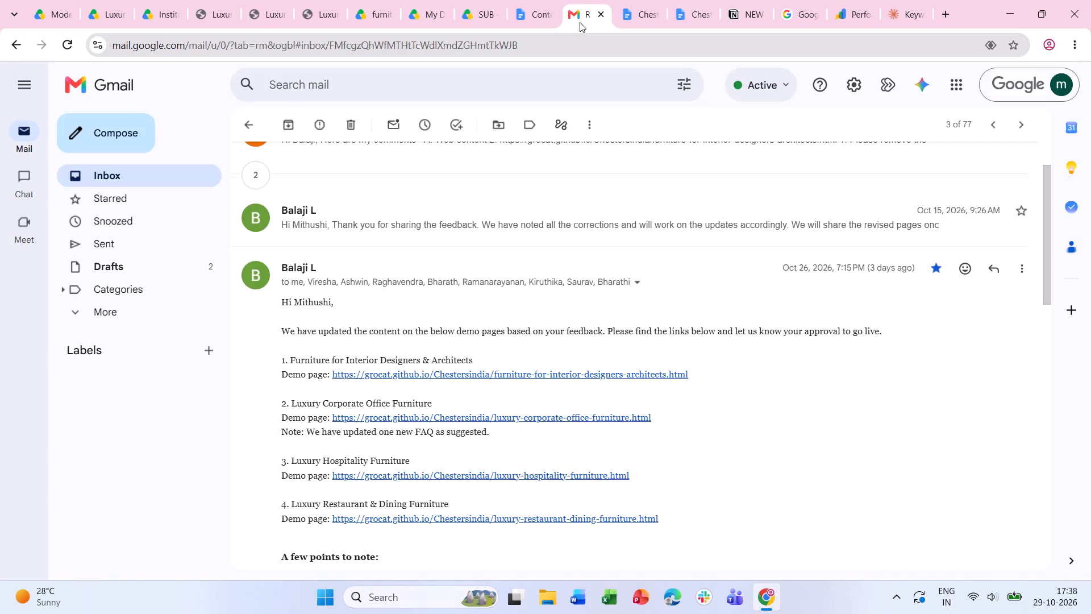
scroll(768, 403, down, 11)
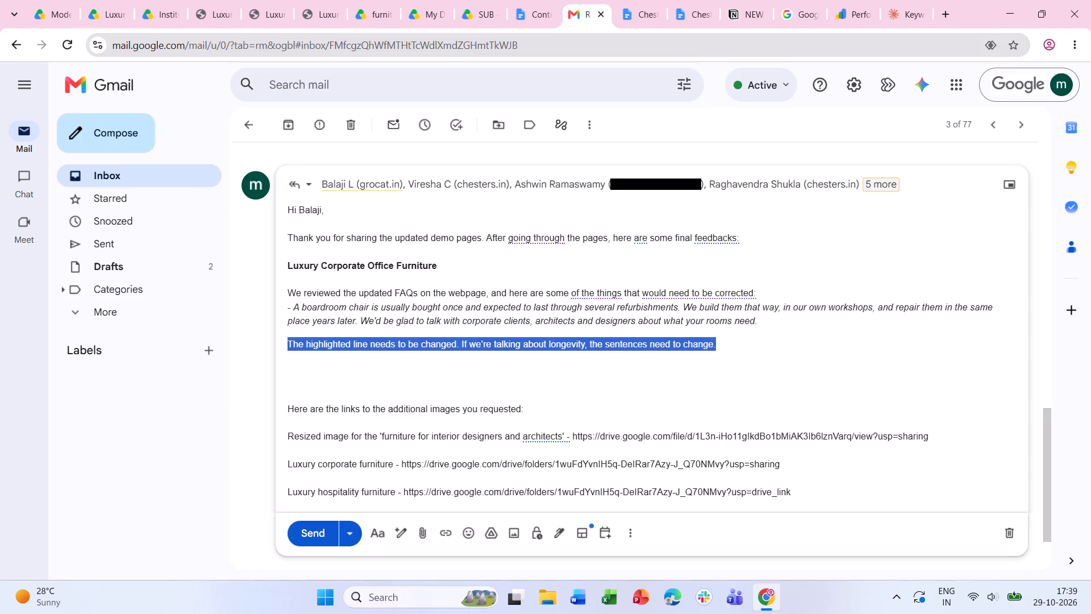
click(729, 0)
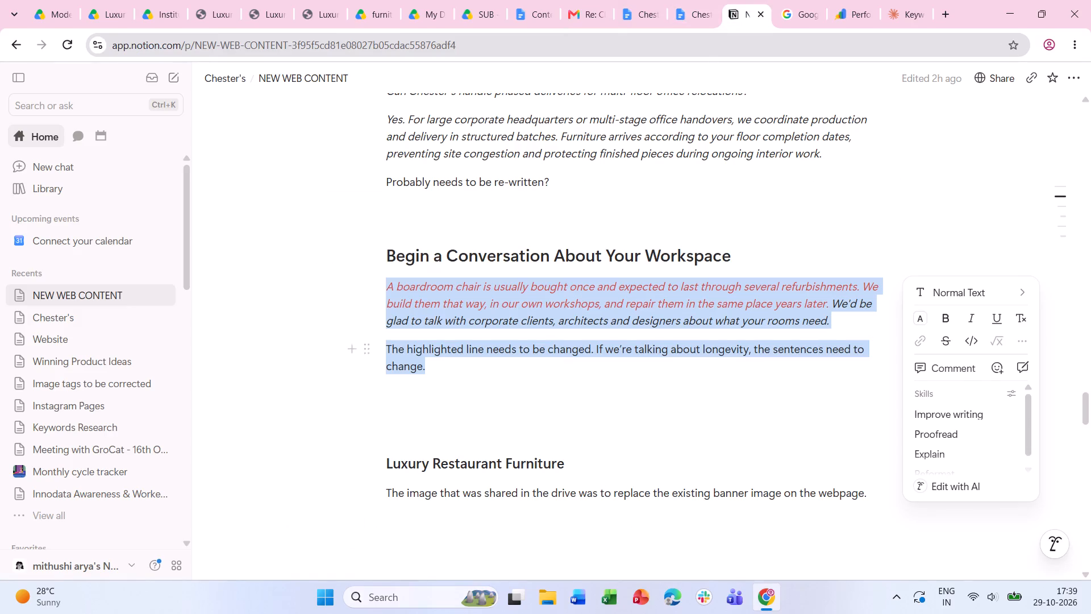
click(590, 388)
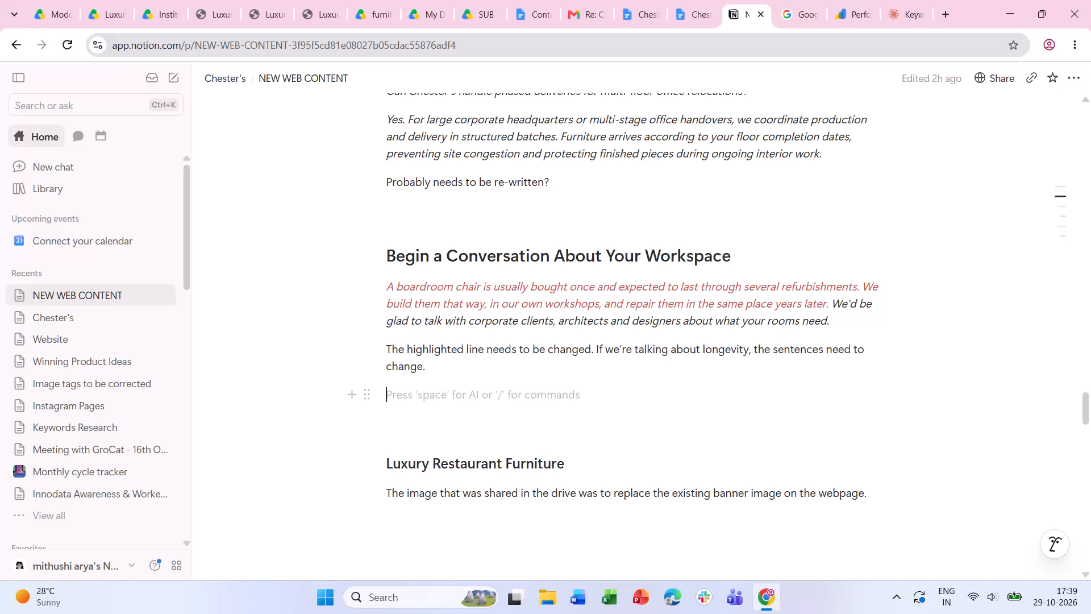
Read the NEW WEB CONTENT feedback notes on the restaurant and the interior designers and architects pages in Notion.
scroll(590, 387, down, 3)
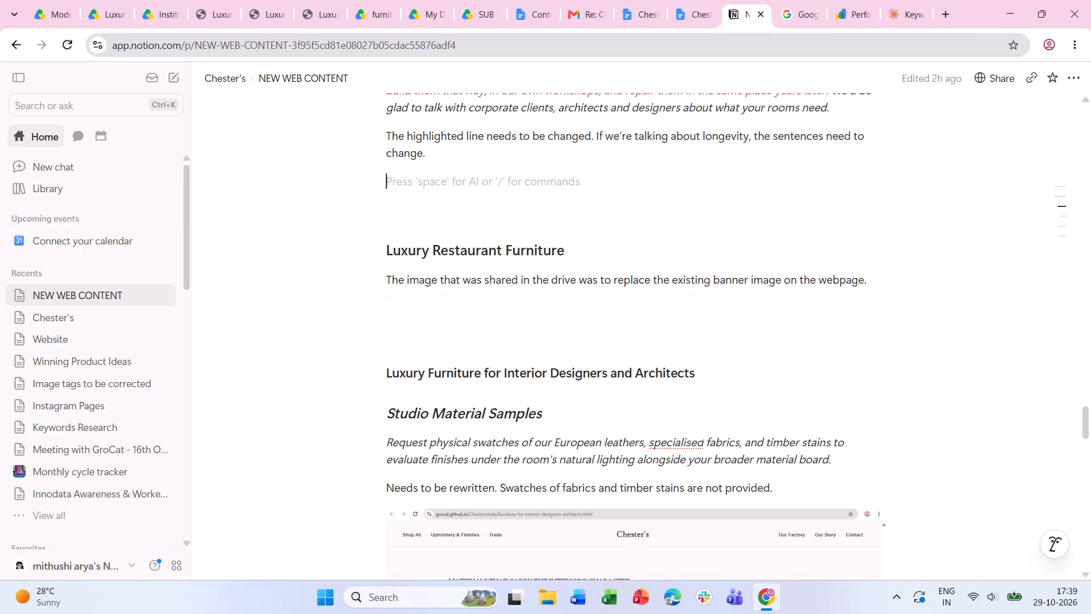
scroll(590, 387, down, 3)
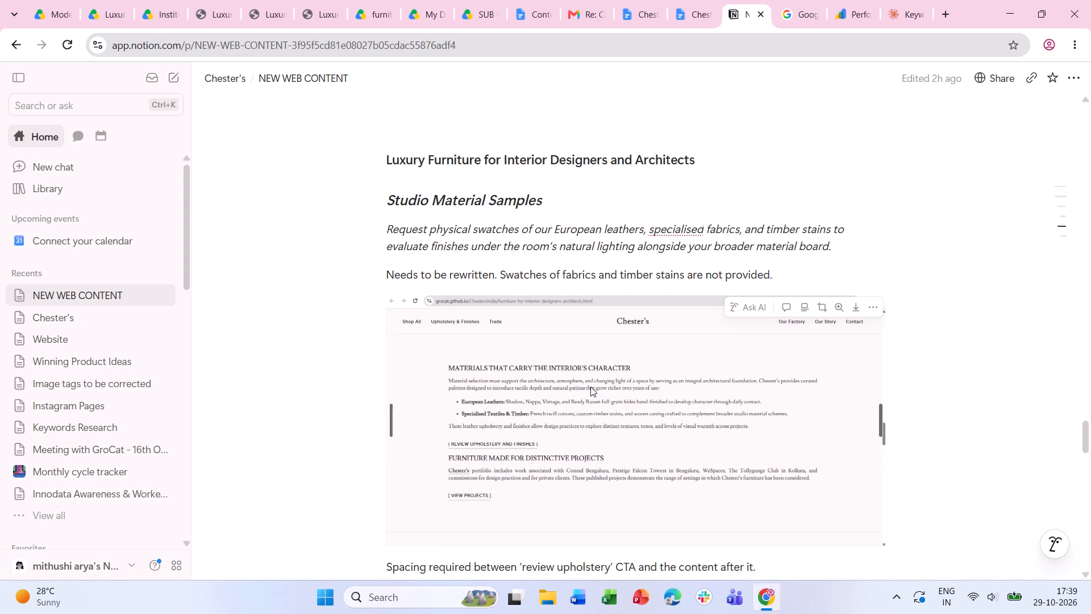
scroll(590, 387, down, 1)
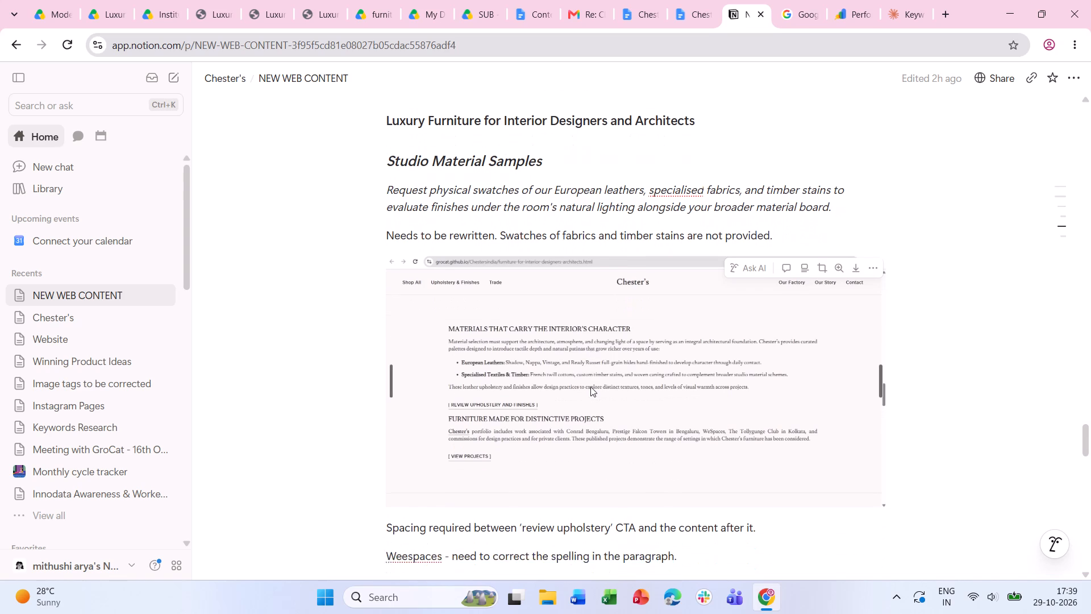
scroll(590, 387, down, 2)
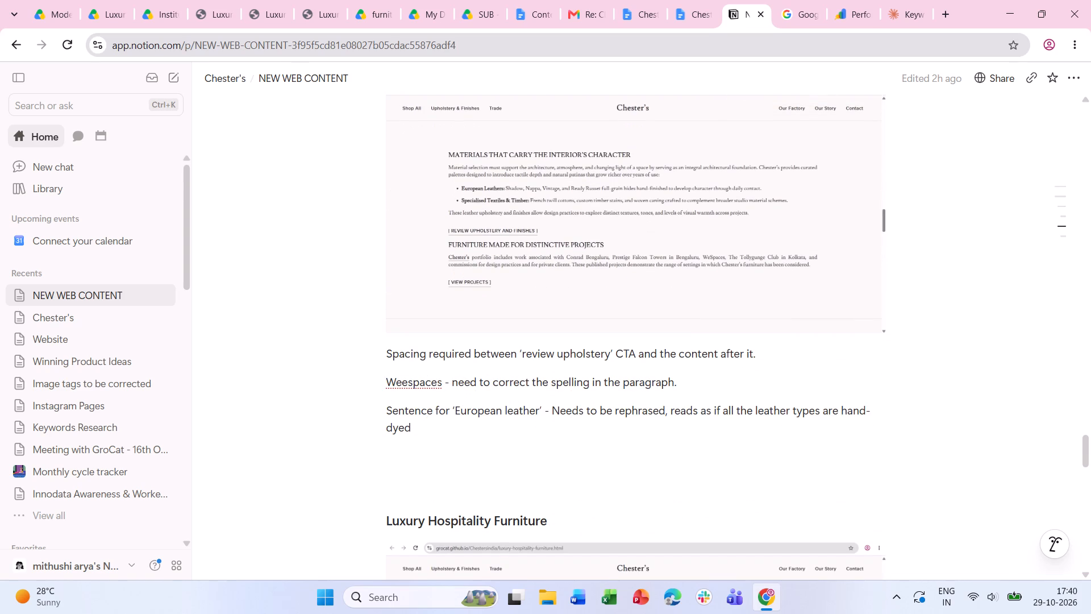
scroll(1022, 348, down, 2)
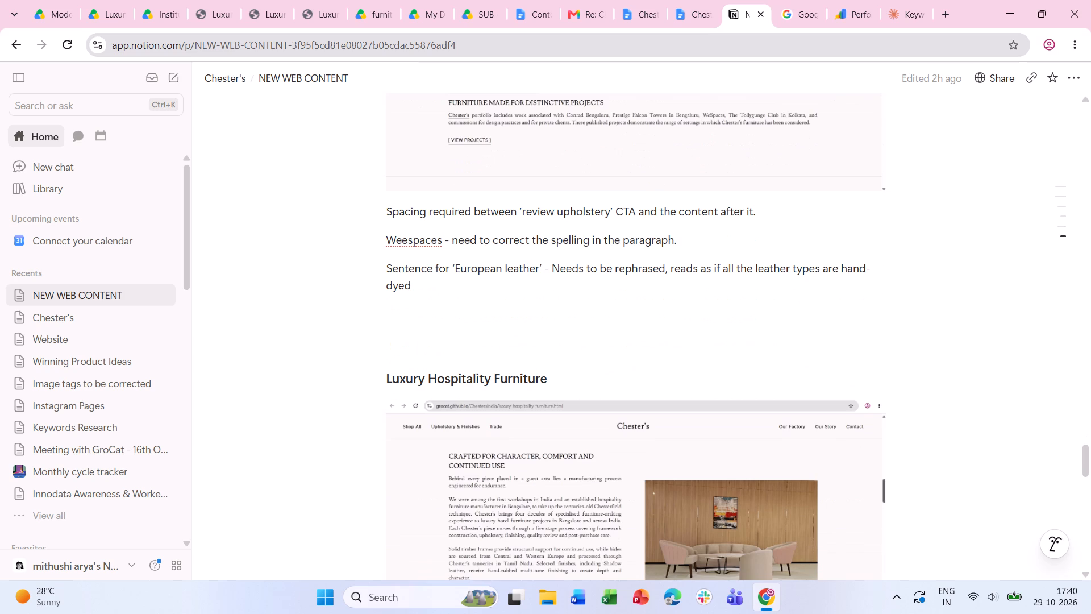
scroll(1021, 348, down, 1)
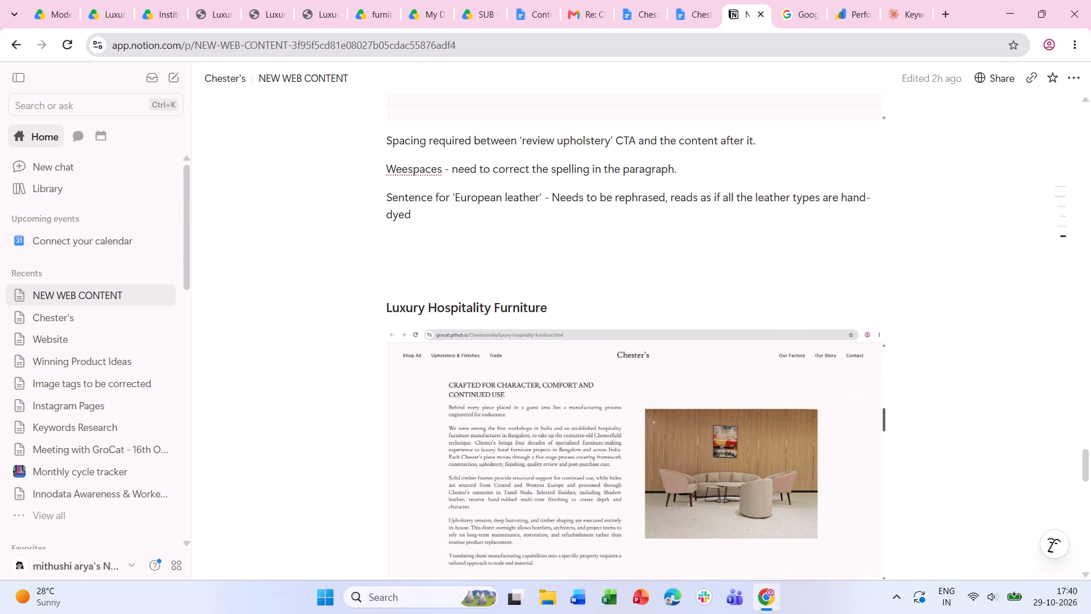
scroll(1021, 348, down, 1)
scroll(1021, 348, up, 3)
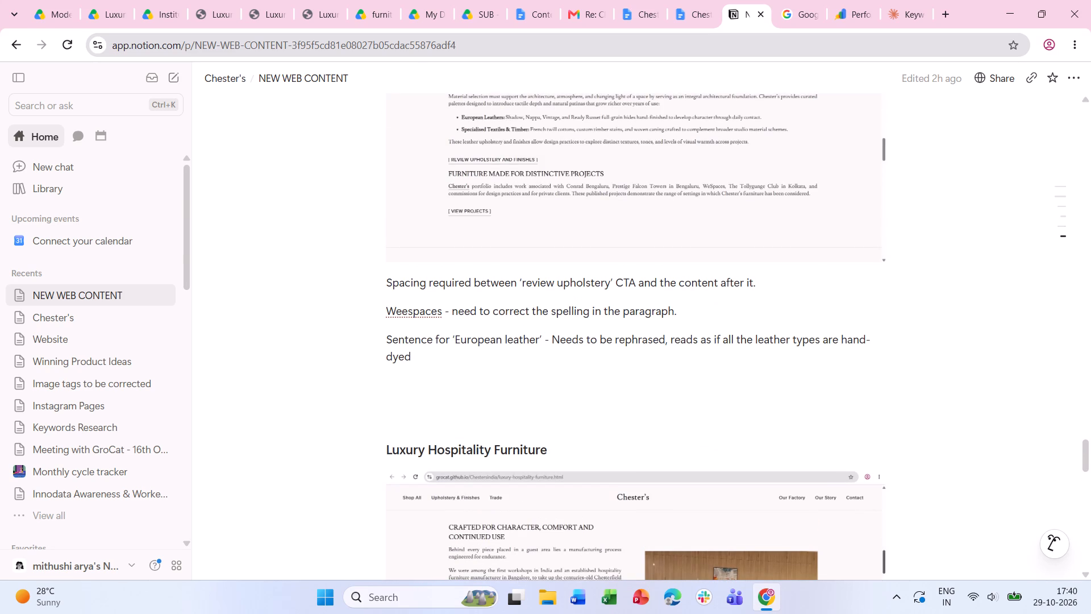
scroll(1021, 348, up, 1)
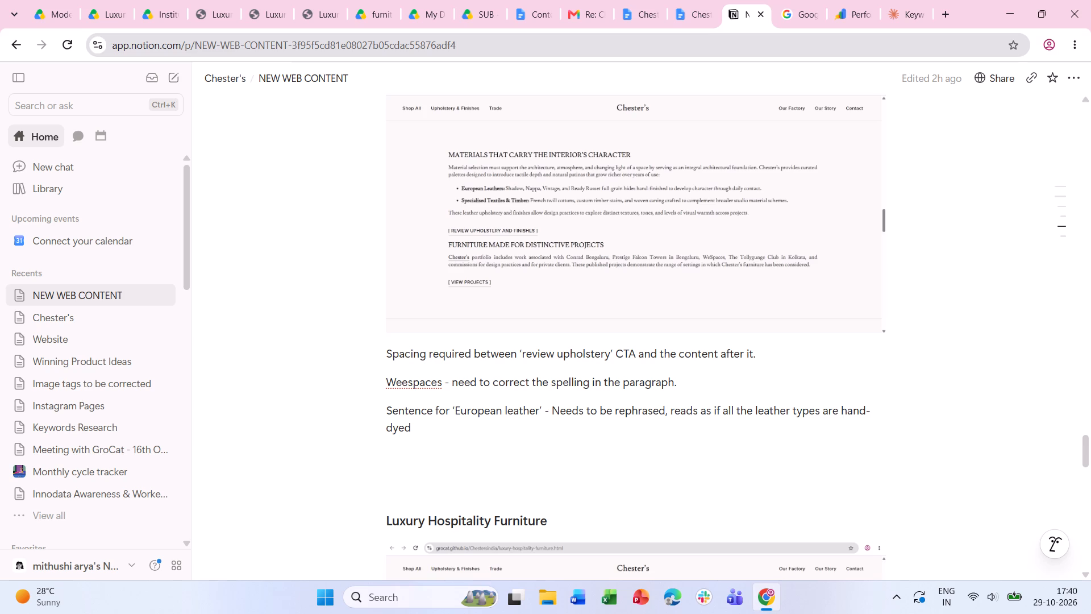
Read the feedback notes and page screenshots under Luxury Hospitality Furniture through to the end of the notes.
scroll(1017, 349, down, 3)
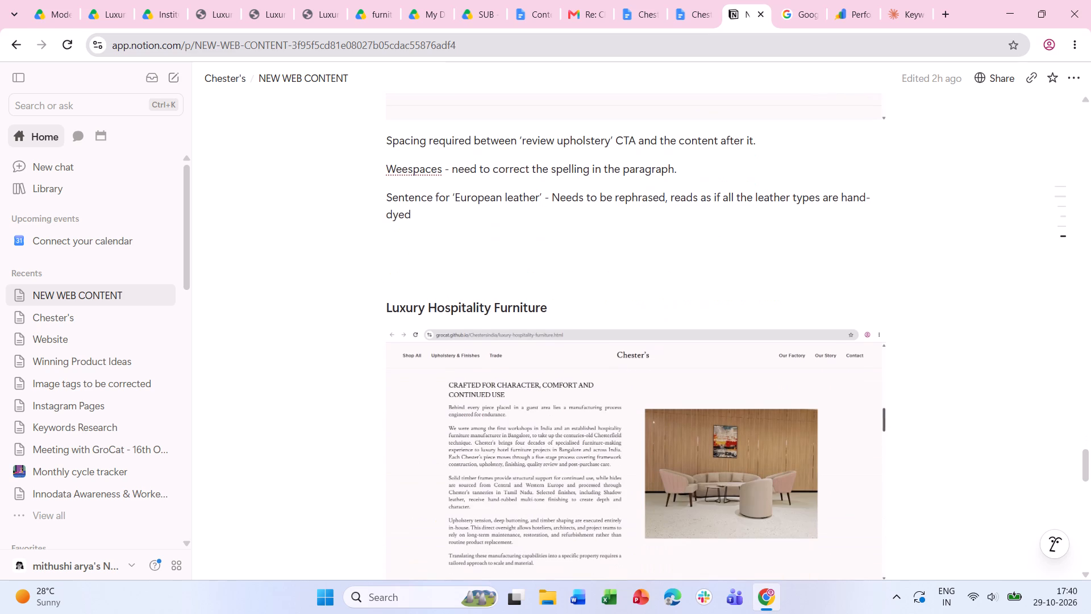
scroll(1018, 345, down, 1)
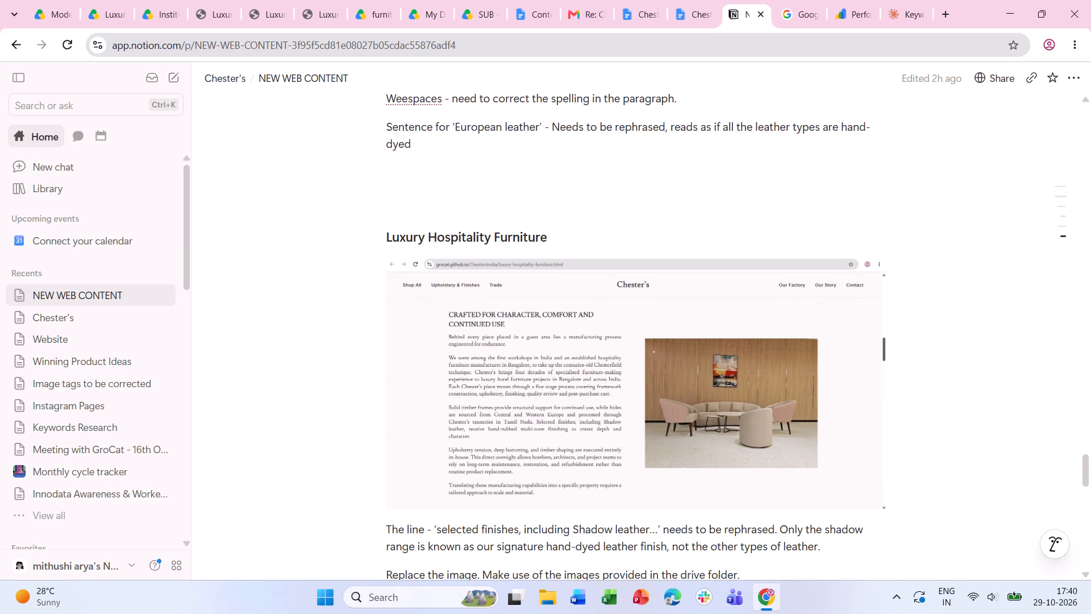
scroll(1018, 345, down, 2)
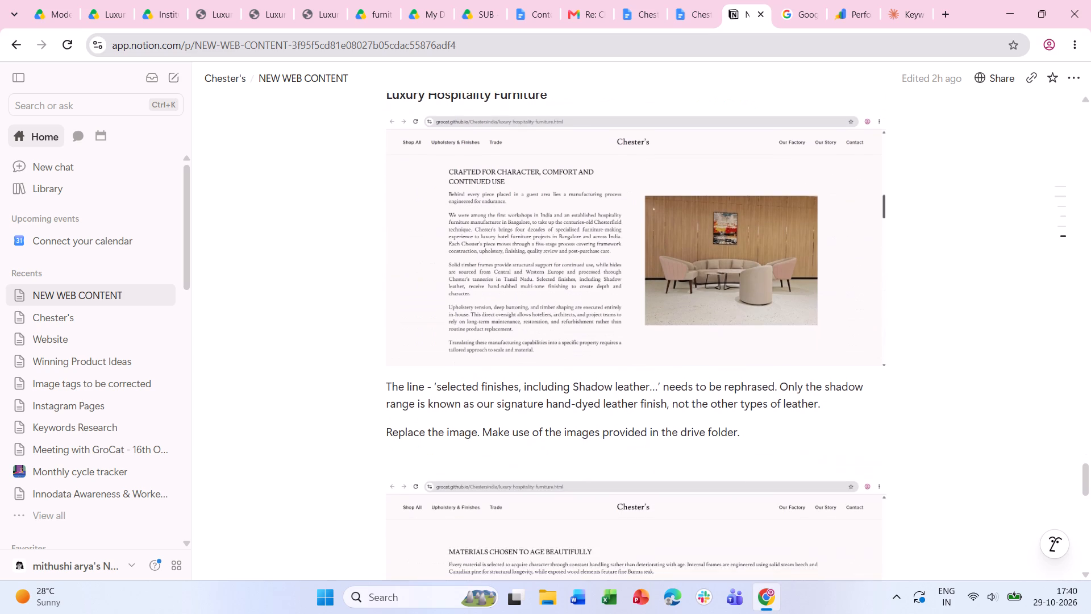
scroll(1018, 345, down, 8)
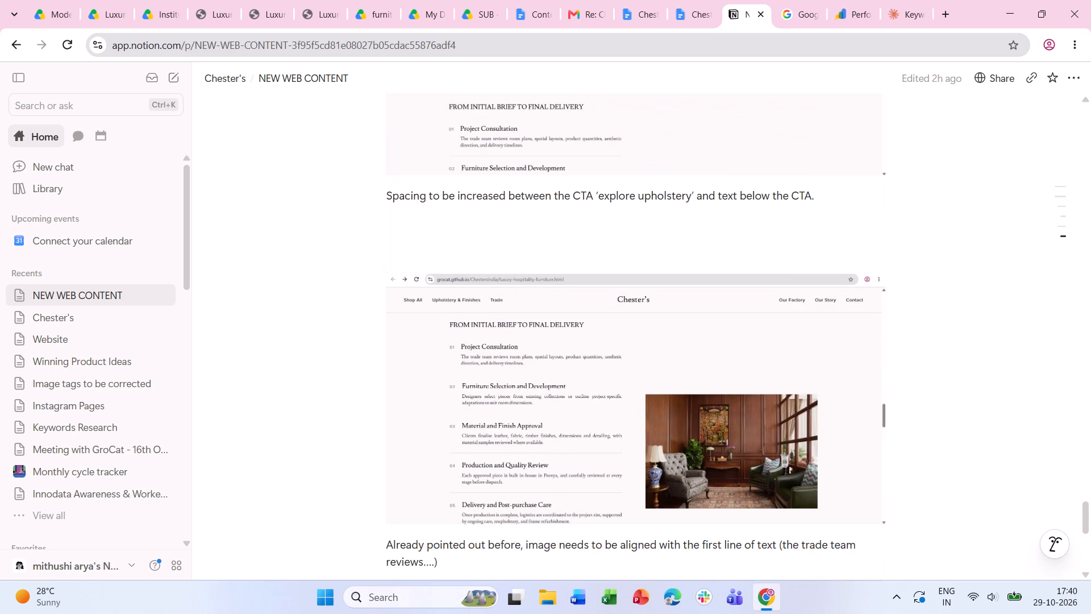
scroll(1018, 345, down, 9)
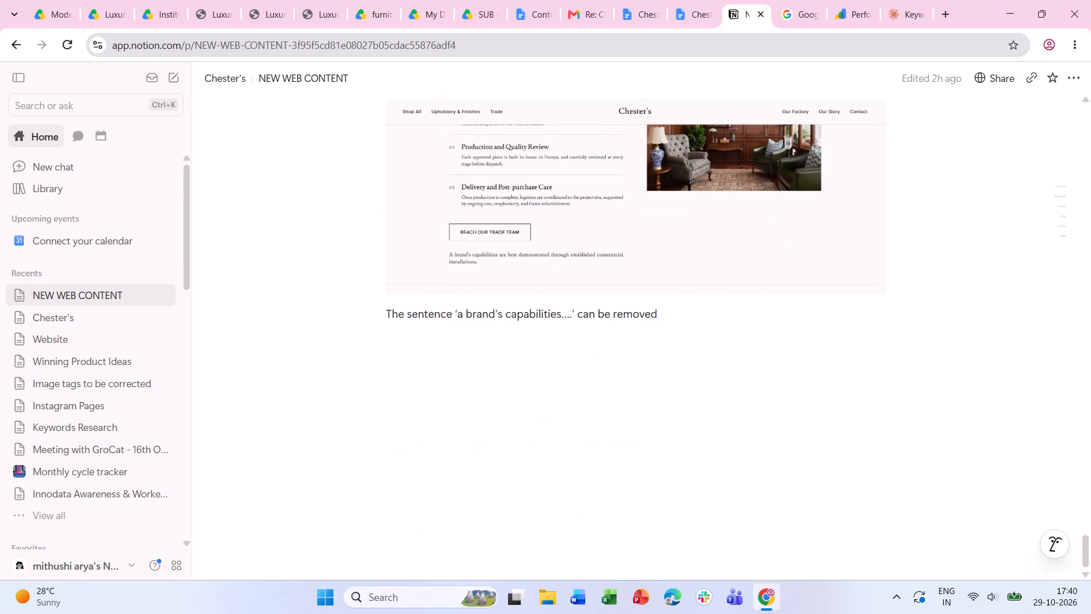
Bold the feedback paragraph beginning "Except for Nappa, all leather types develop a patina" in the Luxury Corporate Office Furniture FAQ notes.
scroll(1018, 345, up, 18)
scroll(1018, 345, up, 7)
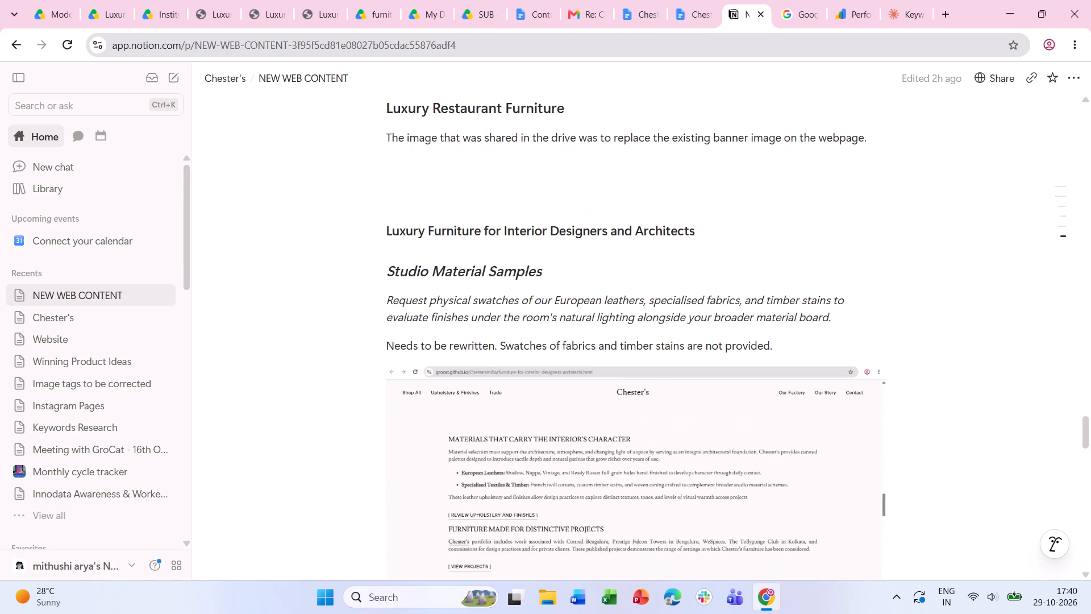
scroll(1018, 345, up, 16)
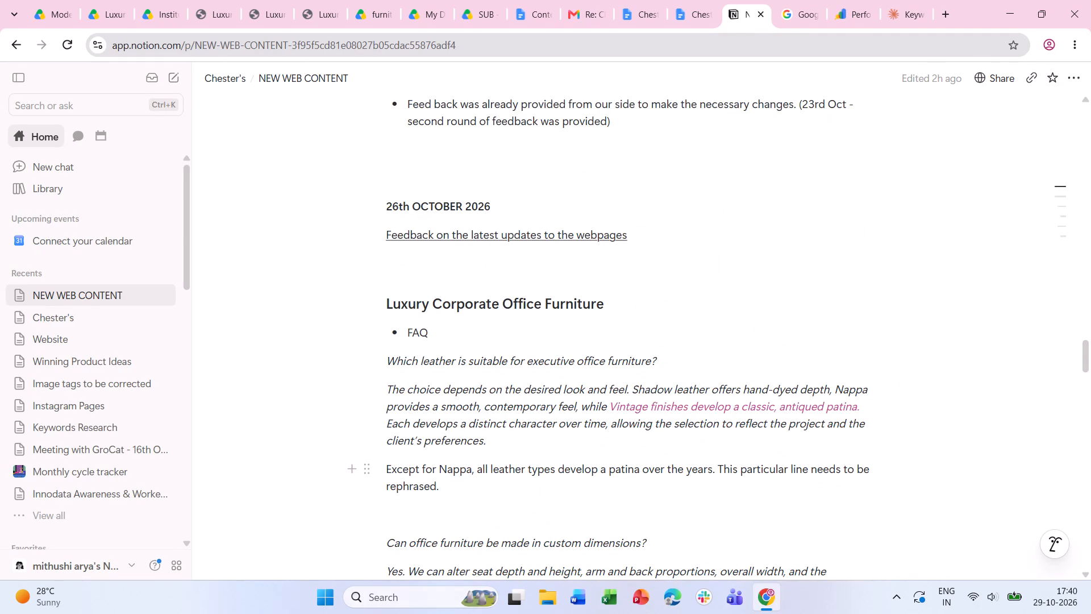
drag(386, 468, 447, 487)
key(ctrl+b)
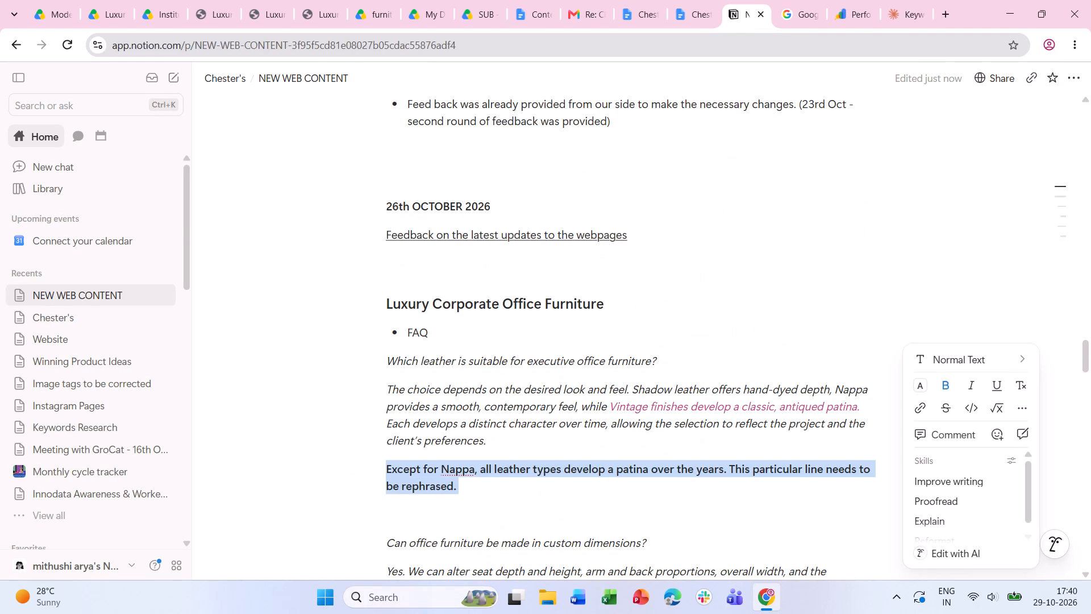
Prefix the bold feedback paragraph about Nappa and leather patina with "COMMENT - ".
scroll(544, 475, down, 3)
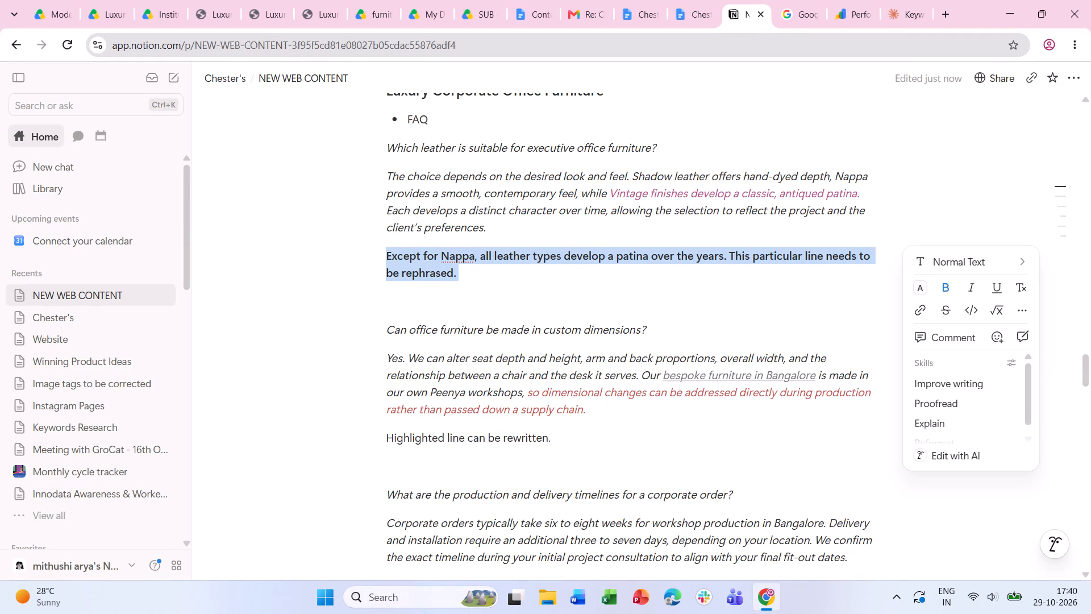
click(386, 255)
text(COMMENT -)
key(space)
Bold the note "Highlighted line can be rewritten." under the custom dimensions question and prefix it with "COMMENT - ".
triple_click(503, 440)
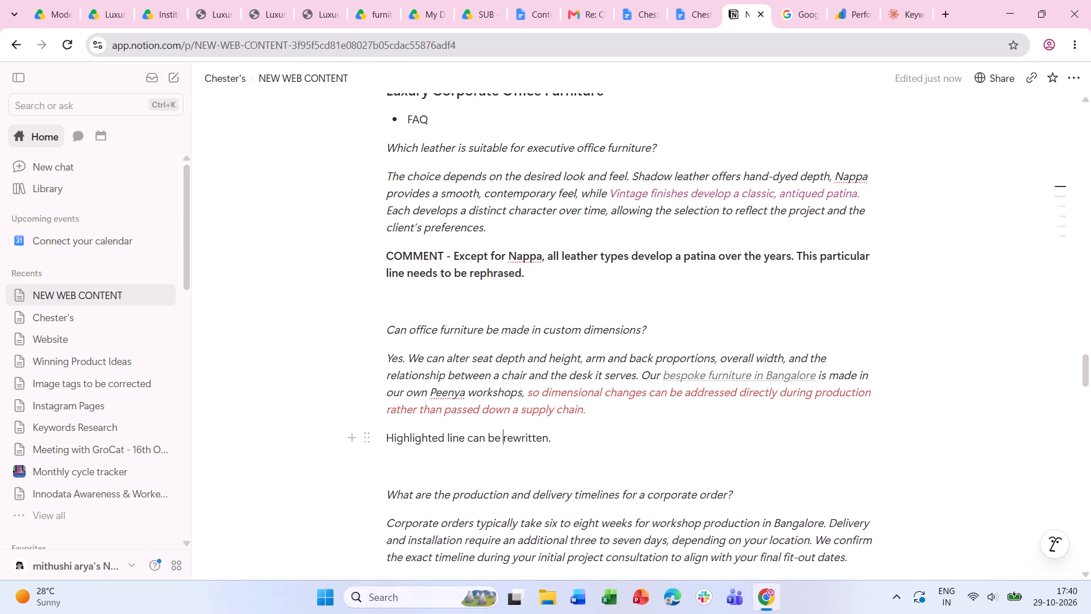
click(503, 438)
key(ctrl+b)
click(384, 439)
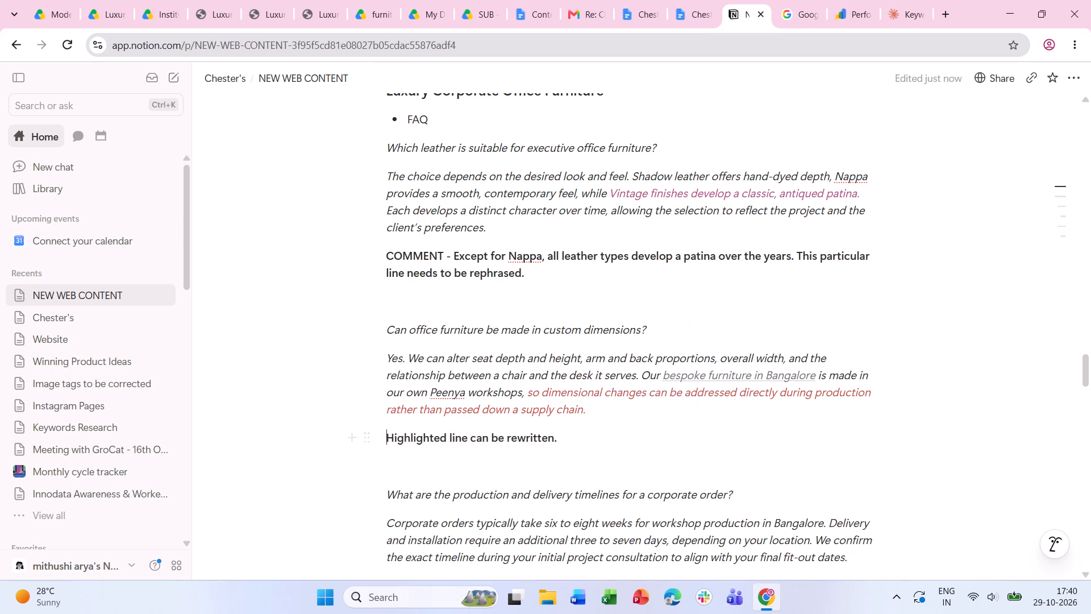
text(COMMENT -)
key(space)
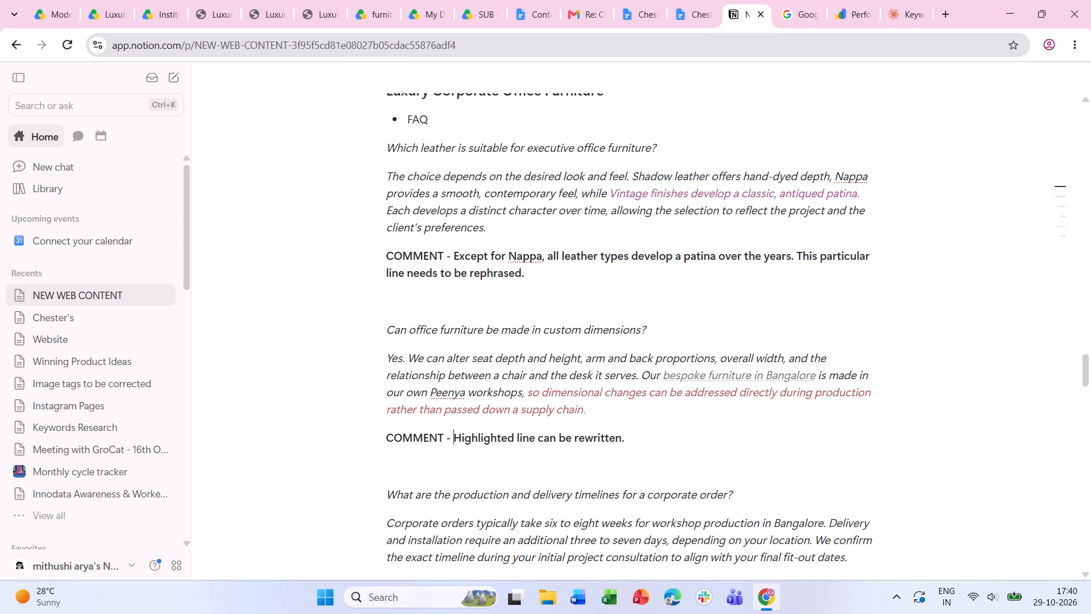
Prefix the note "This answer needs to be rewritten" under the delivery timelines question with "COMMENT - " and bold the whole paragraph.
scroll(505, 418, down, 4)
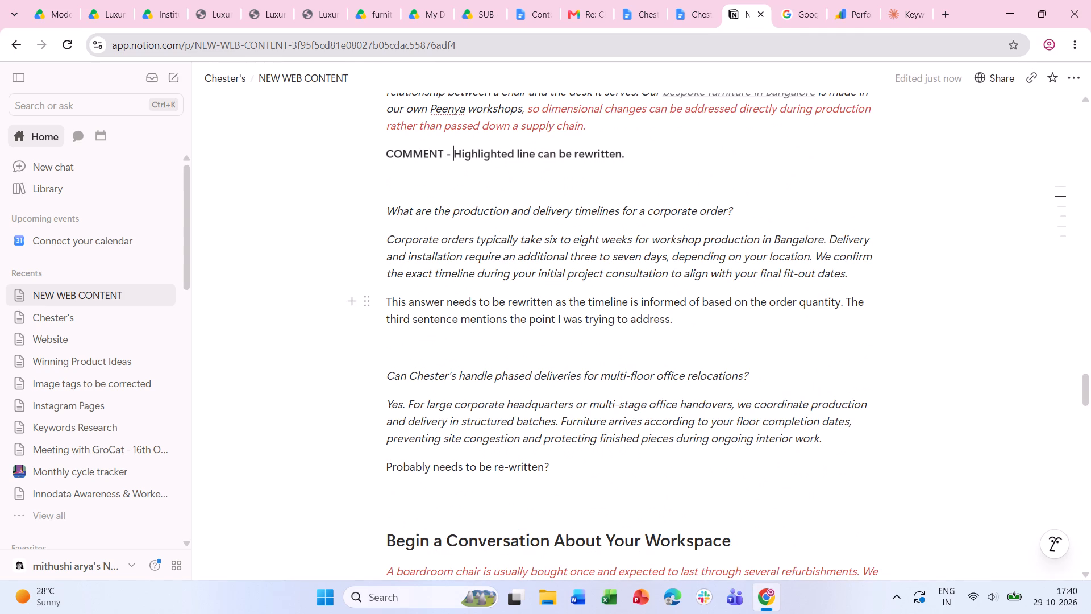
click(386, 302)
text(COMEM)
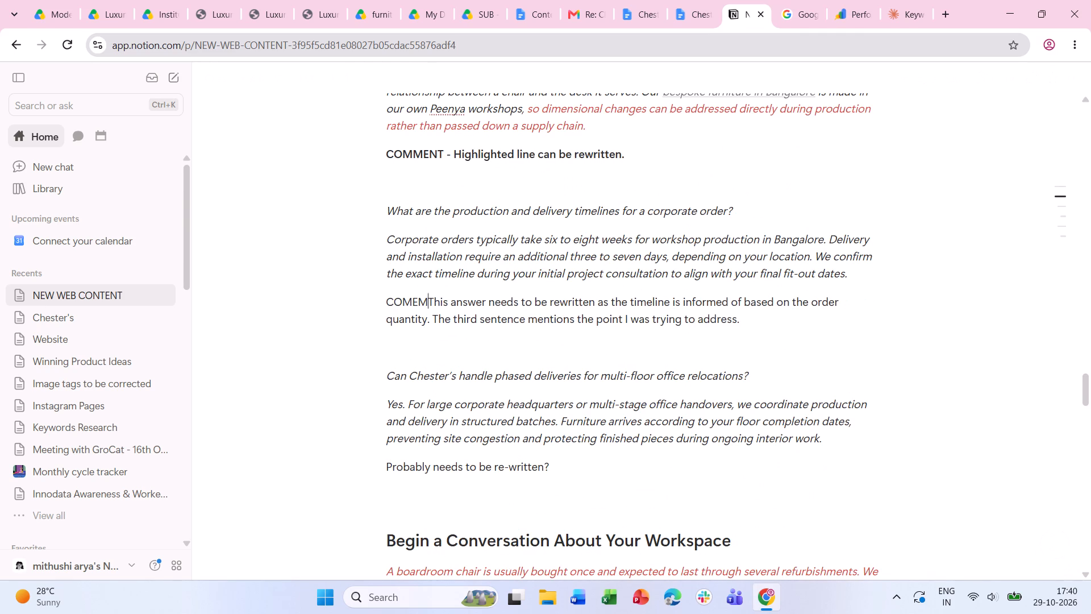
key(shift+BackSpace)
key(shift+BackSpace)
text(MENT -)
key(space)
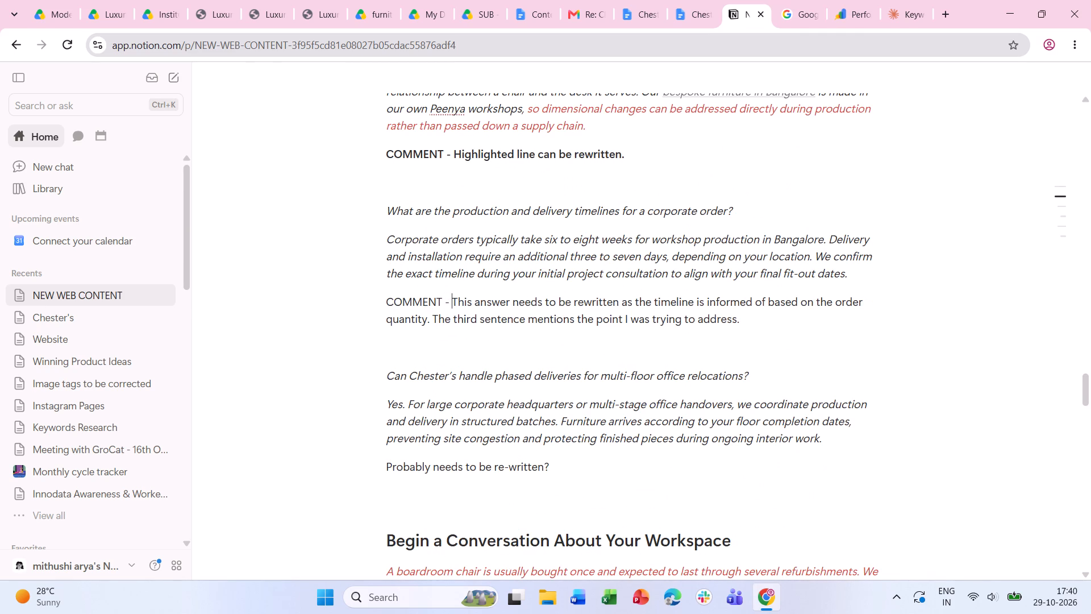
drag(754, 321, 382, 298)
key(ctrl+b)
Delete the phased deliveries question, its answer and the note "Probably needs to be re-written?", along with the leftover blank line.
scroll(522, 399, down, 2)
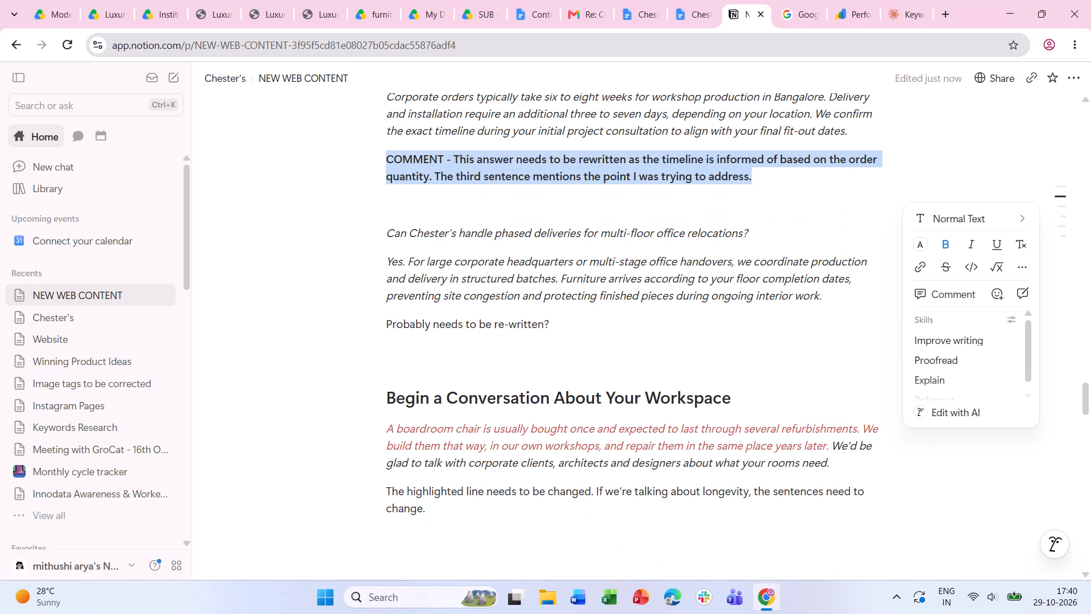
click(387, 322)
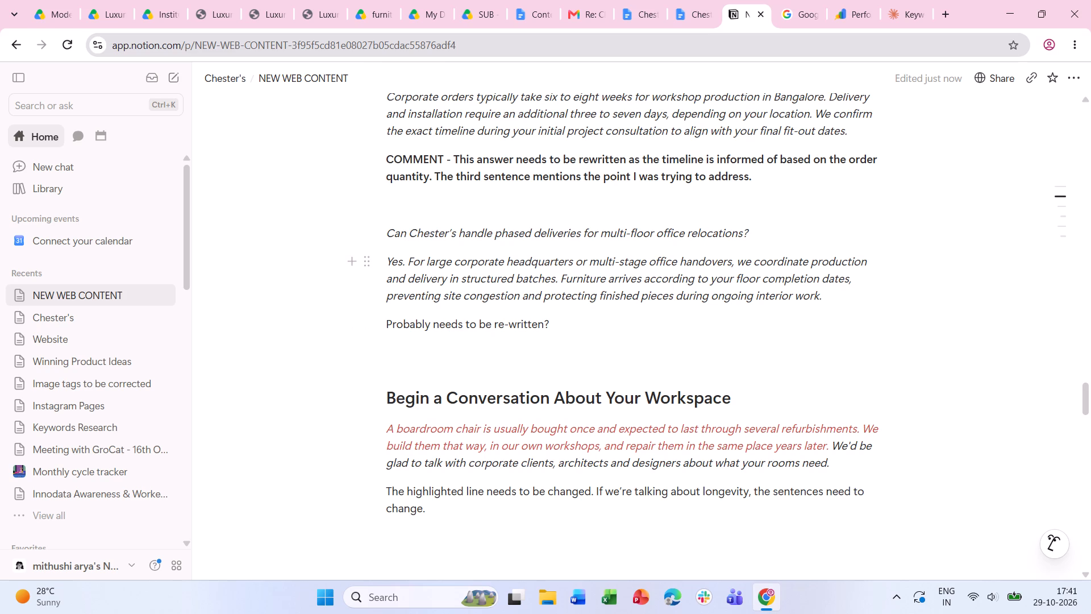
drag(387, 232, 599, 329)
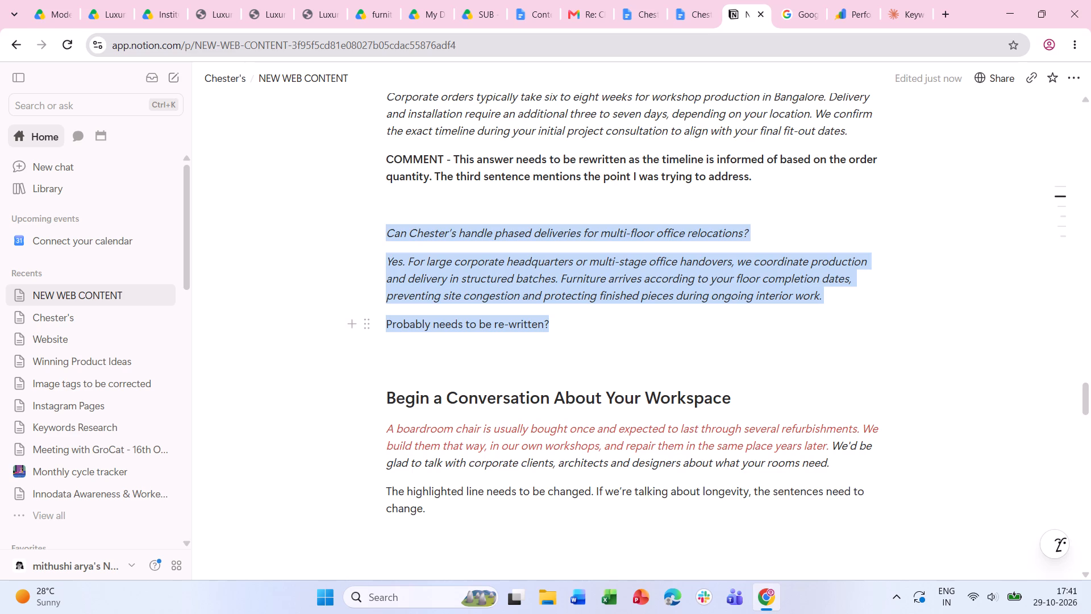
key(BackSpace)
key(BackSpace)
key(BackSpace)
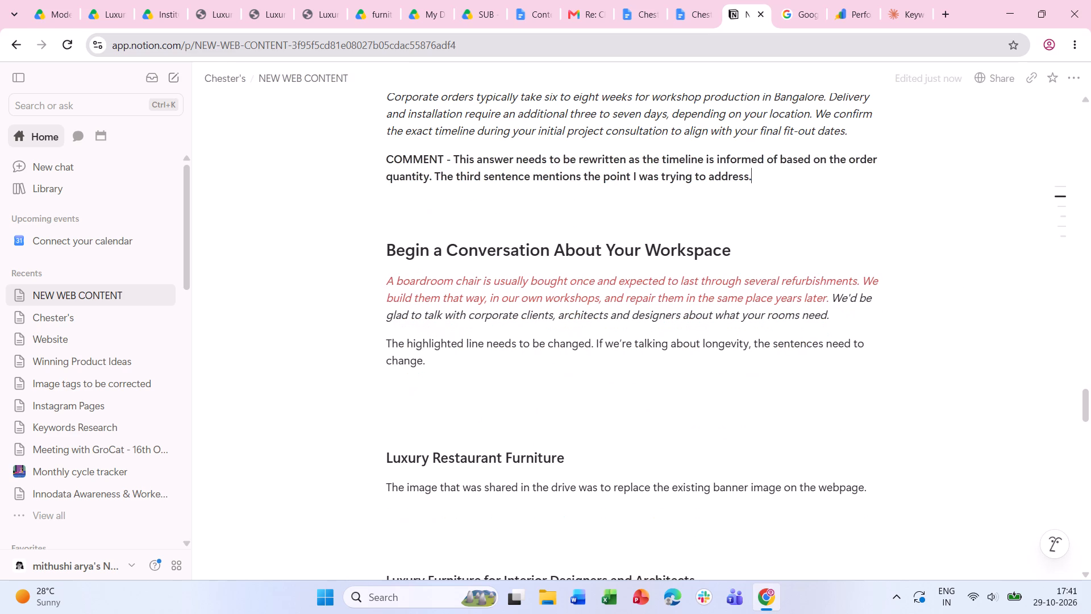
Prefix the longevity feedback under "Begin a Conversation About Your Workspace" with "COMMENT - " and bold the whole paragraph.
click(382, 338)
click(386, 343)
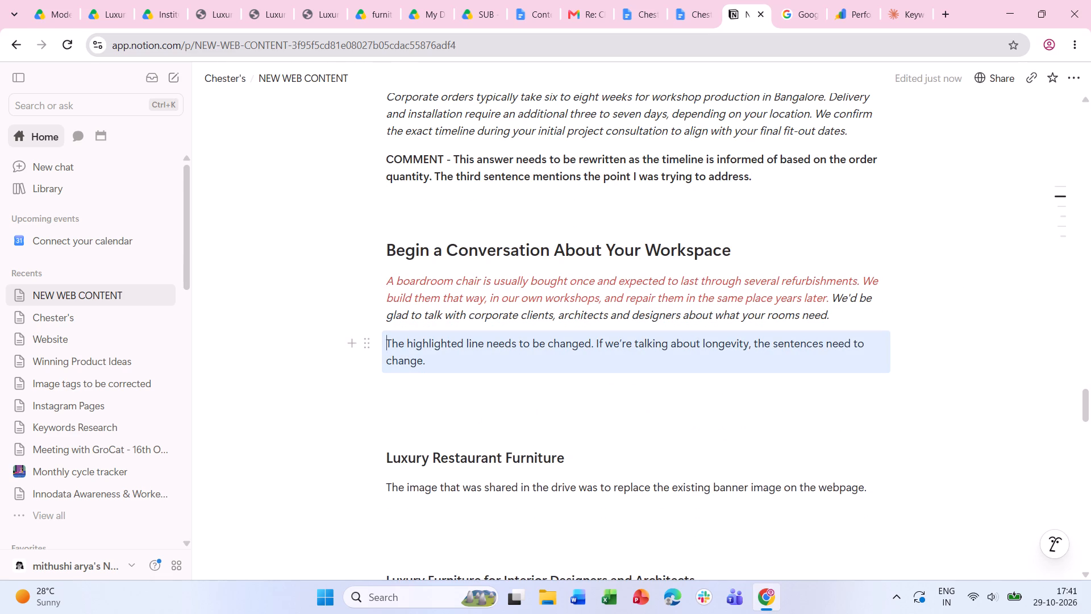
text(COMMNET)
key(space)
key(shift+BackSpace)
key(shift+BackSpace)
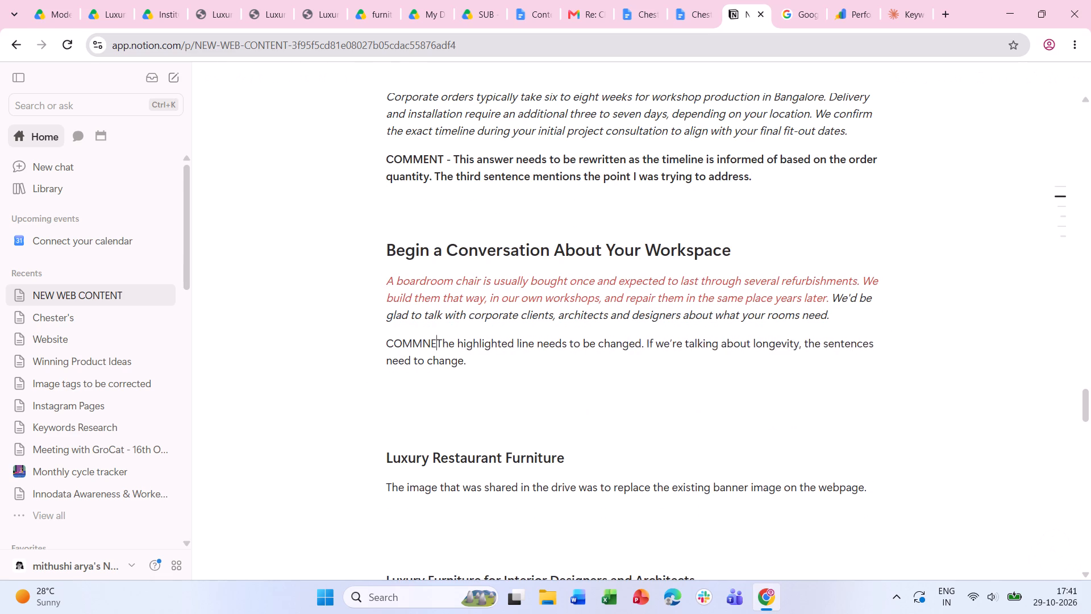
key(shift+BackSpace)
key(shift+BackSpace)
text(ENT -)
key(space)
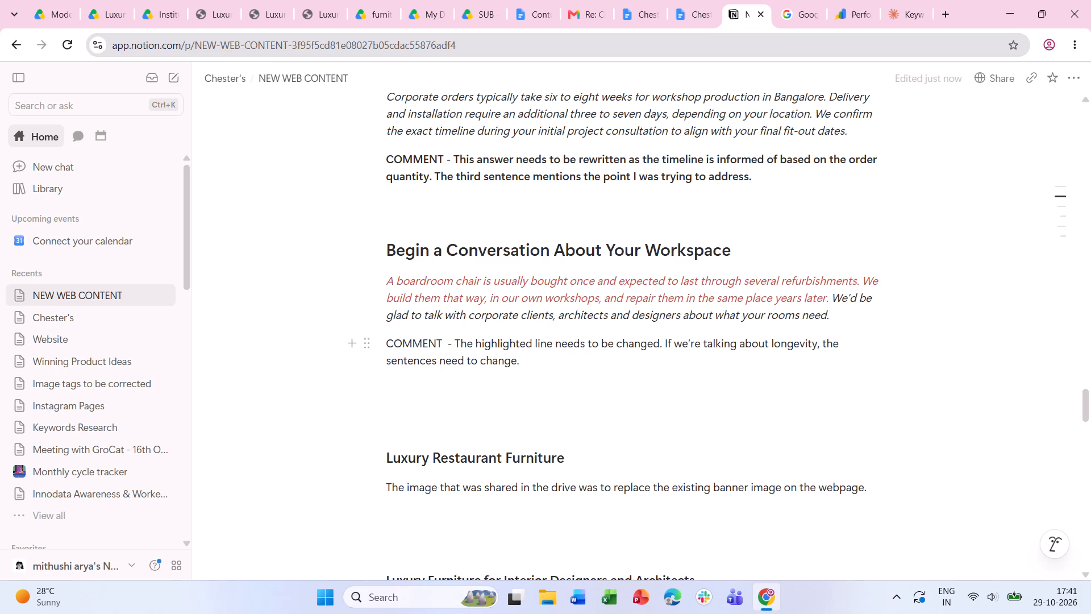
drag(538, 363, 381, 349)
key(ctrl+b)
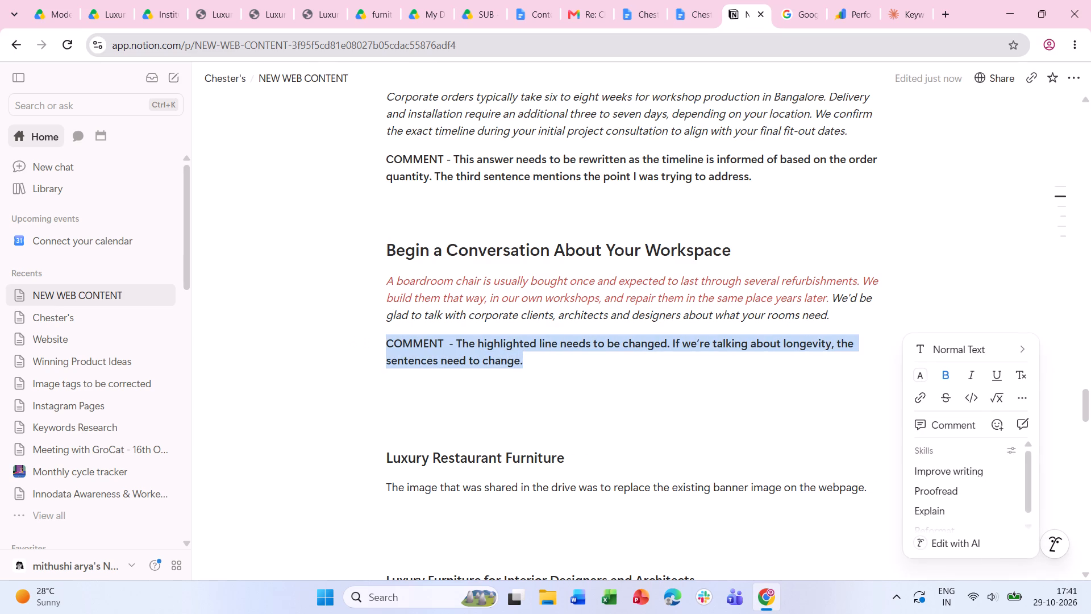
Review the feedback notes and screenshots for the restaurant, interior designers and architects, and Luxury Hospitality Furniture pages.
scroll(502, 438, down, 2)
click(518, 415)
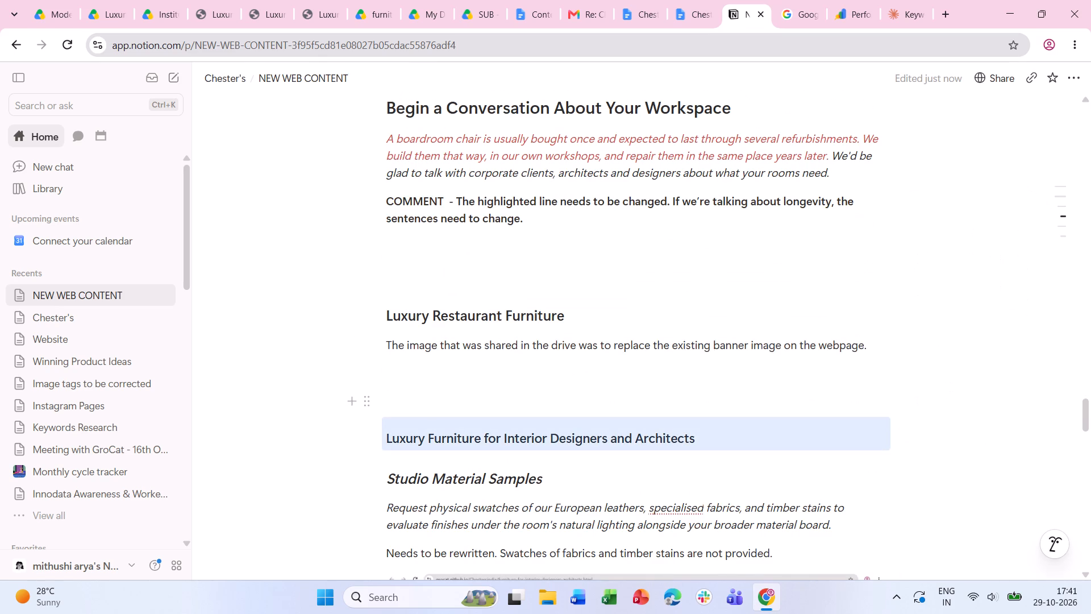
click(524, 403)
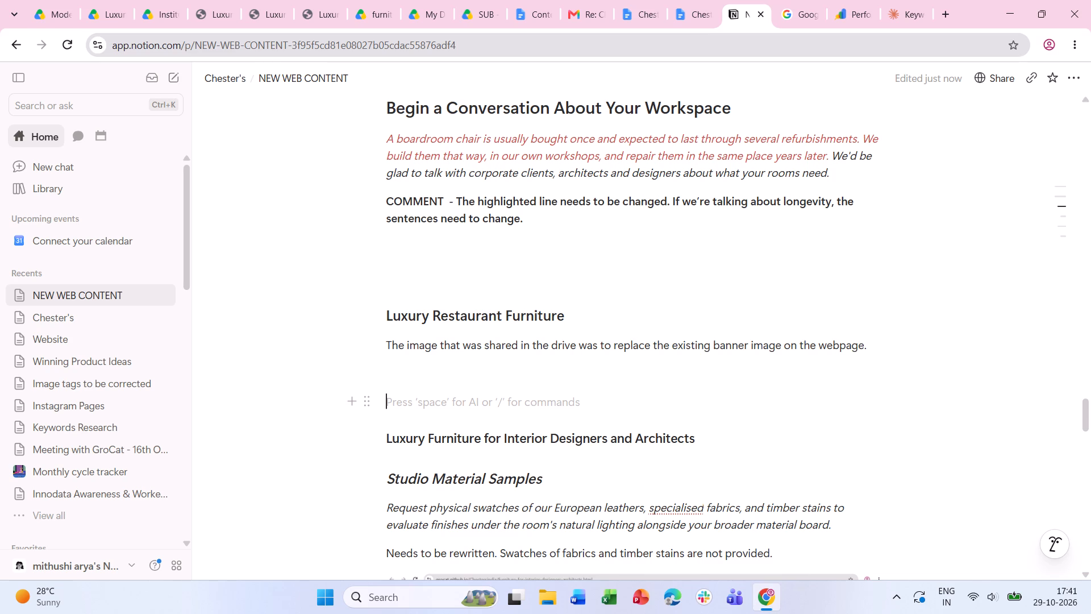
scroll(900, 400, down, 2)
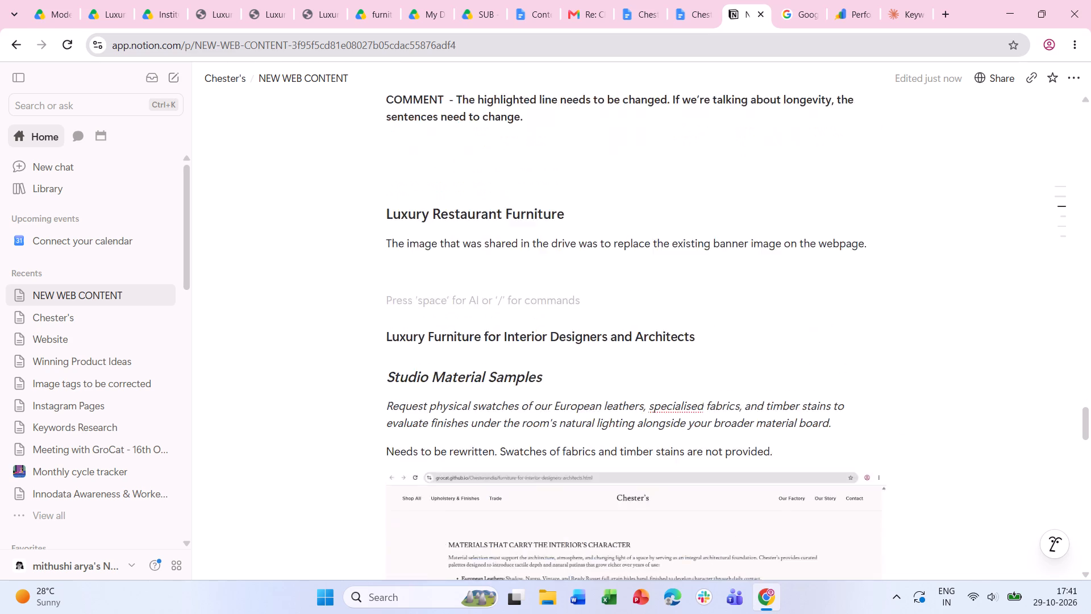
scroll(910, 398, down, 1)
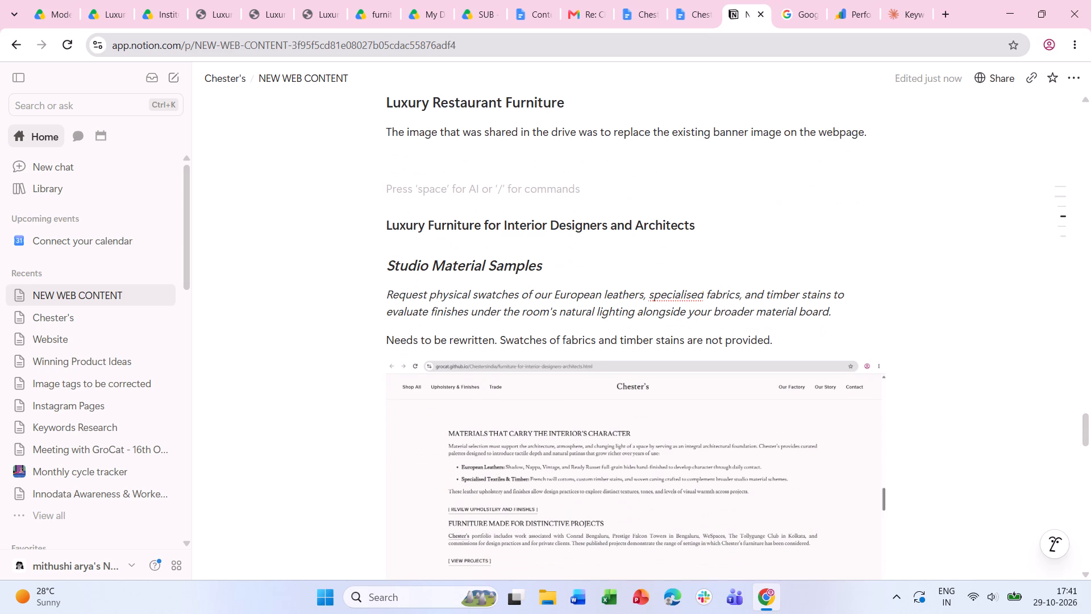
scroll(936, 400, down, 10)
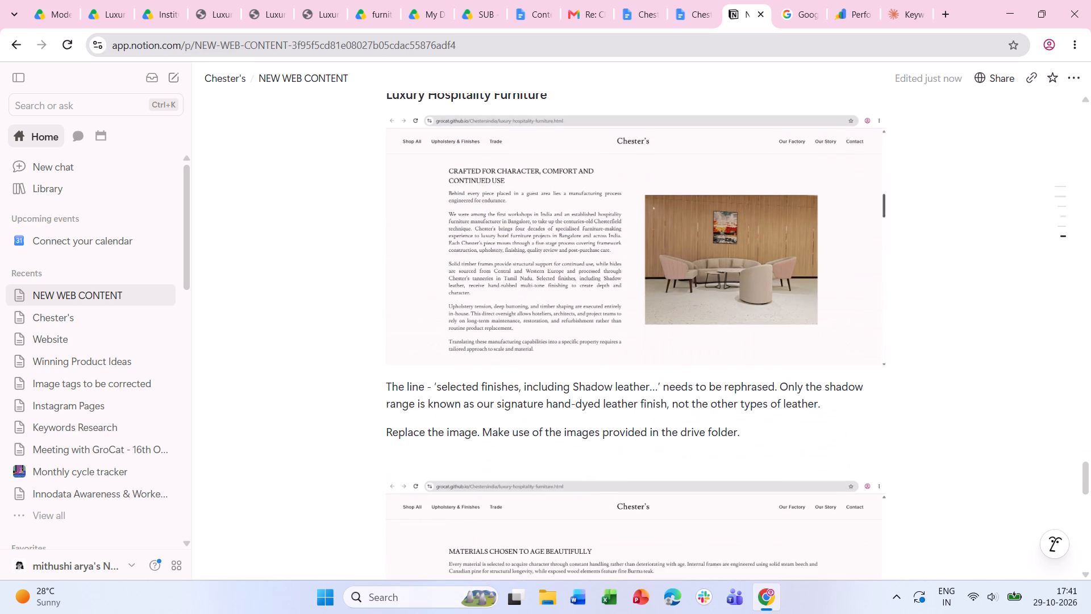
scroll(938, 400, up, 1)
scroll(938, 400, down, 9)
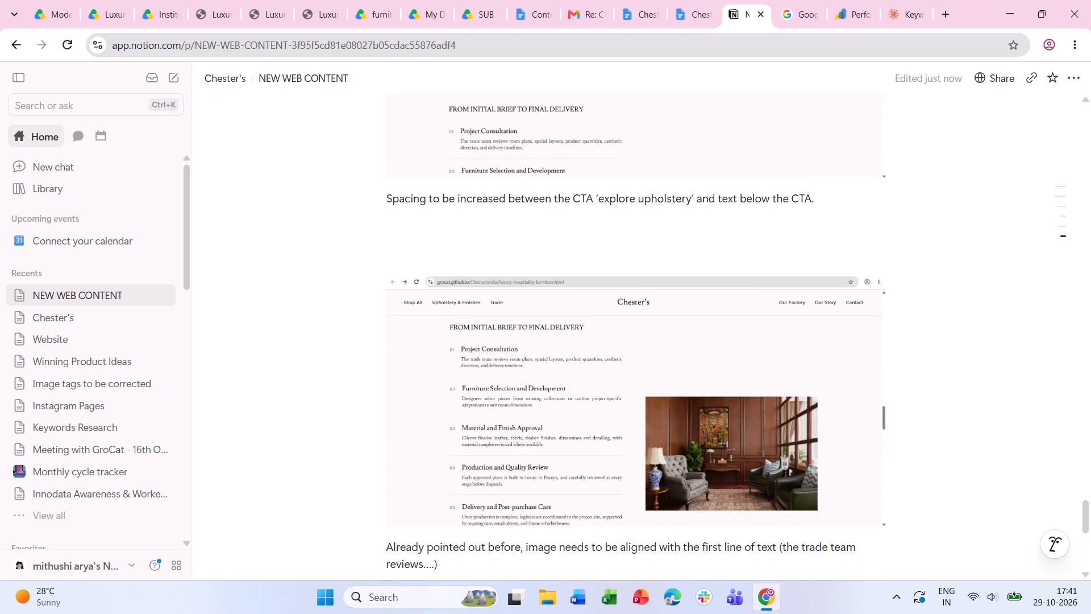
scroll(938, 400, down, 9)
scroll(938, 400, up, 9)
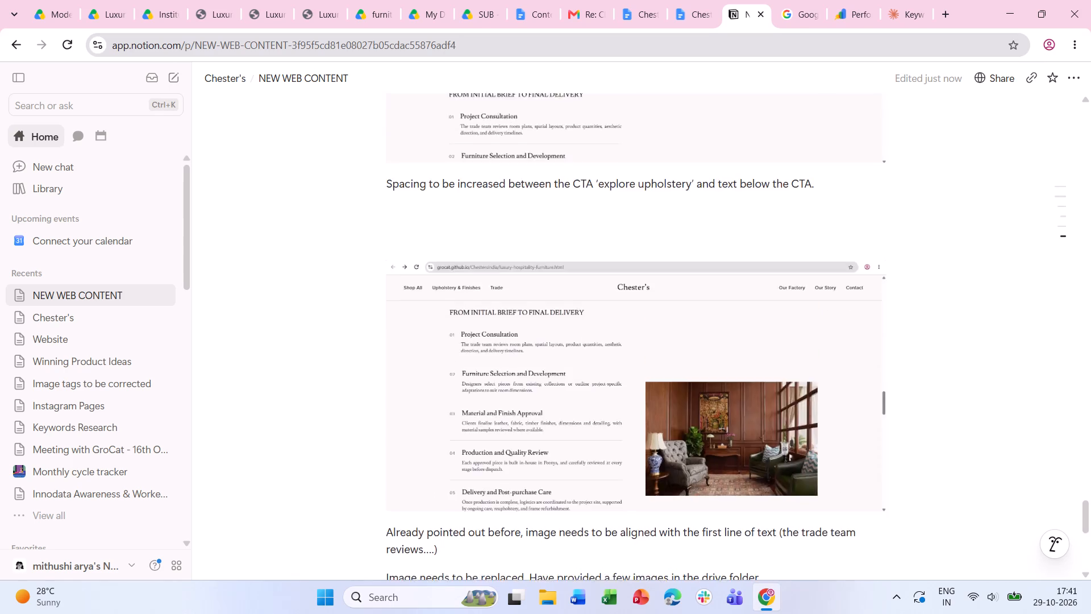
scroll(942, 400, up, 3)
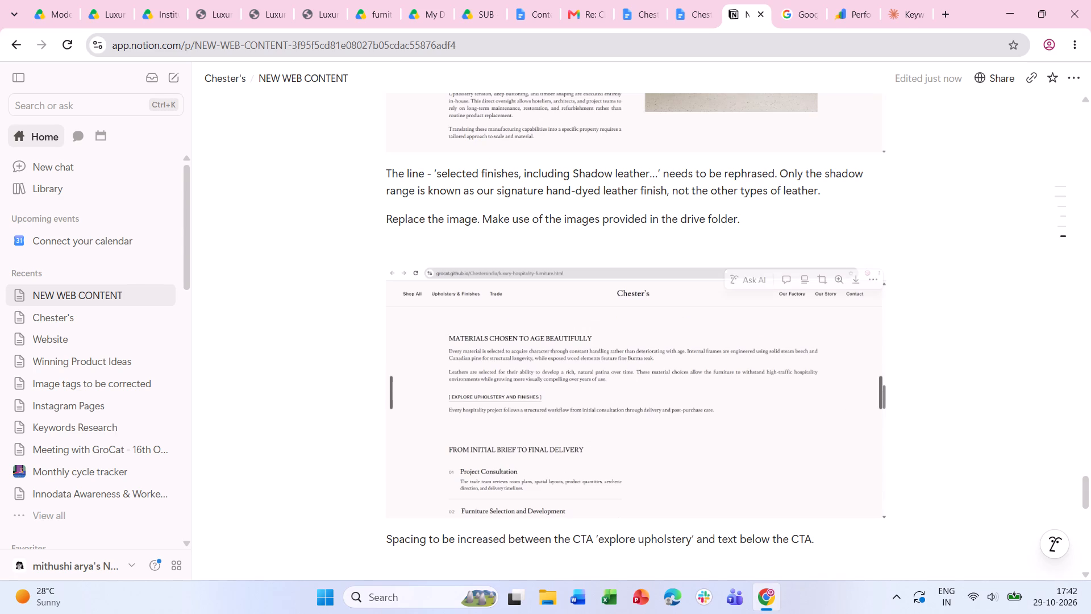
scroll(973, 346, down, 7)
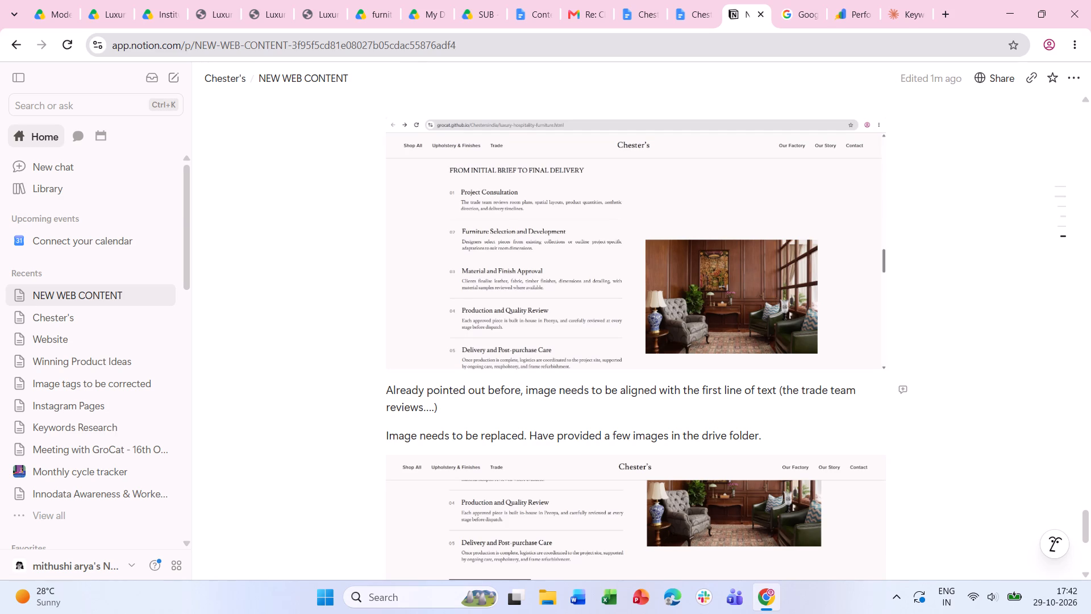
Replace "the trade team reviews...." with "project consultation..." in the hospitality note about aligning the image with the first line of text.
drag(782, 390, 782, 389)
drag(782, 389, 433, 406)
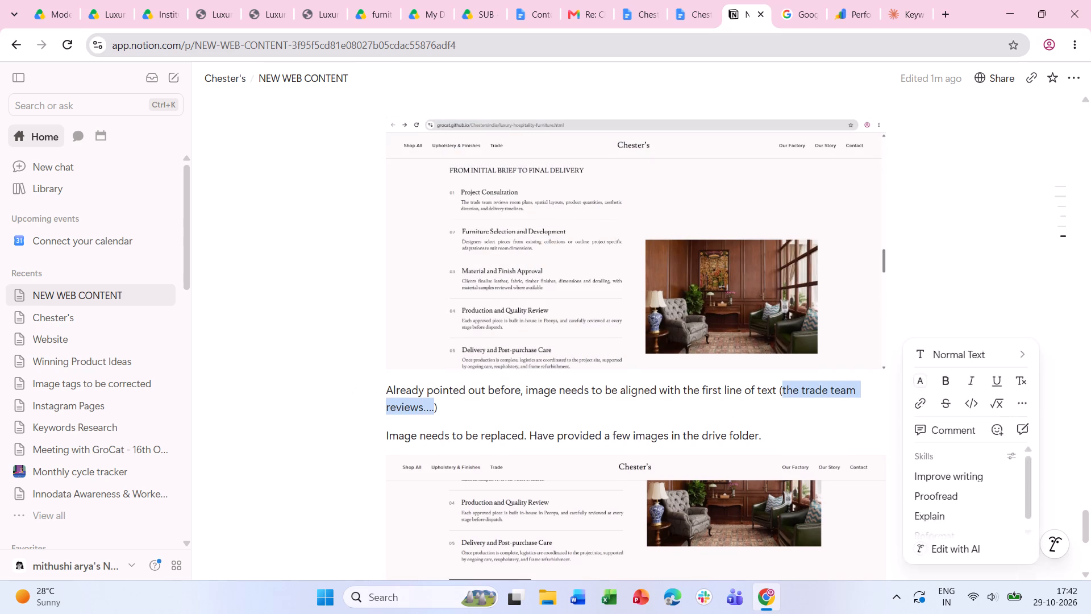
text(prok)
key(BackSpace)
text(ject consultant)
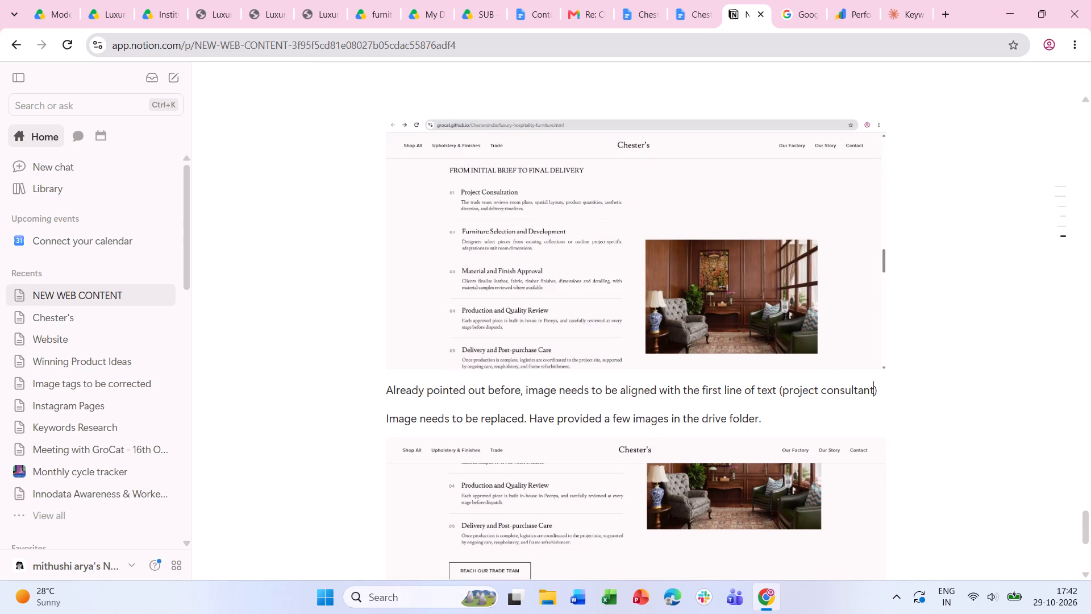
key(BackSpace)
key(BackSpace)
text(tion)
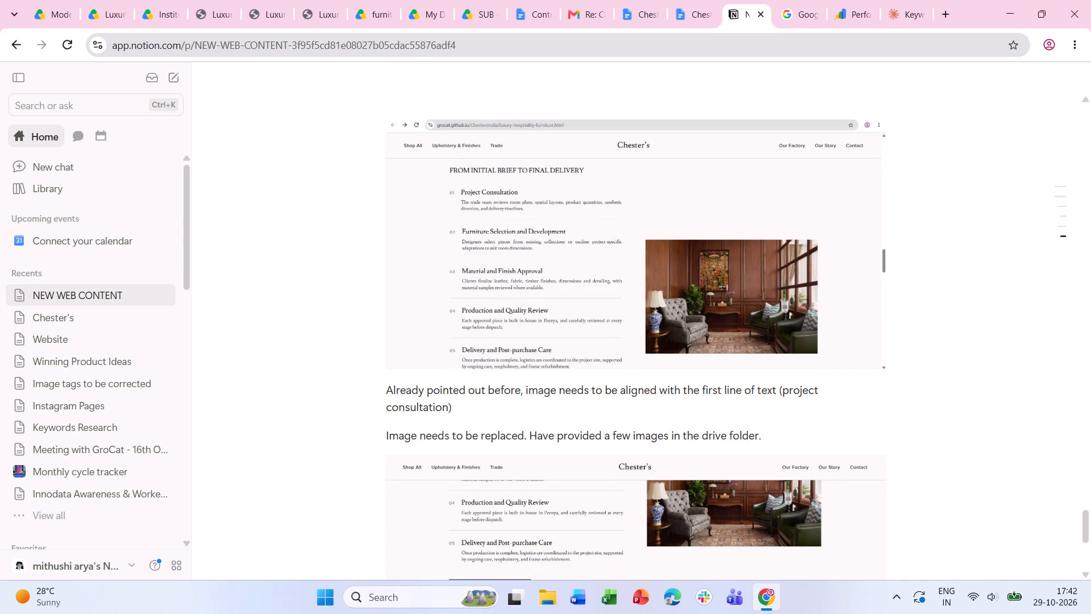
key(BackSpace)
key(BackSpace)
key(BackSpace)
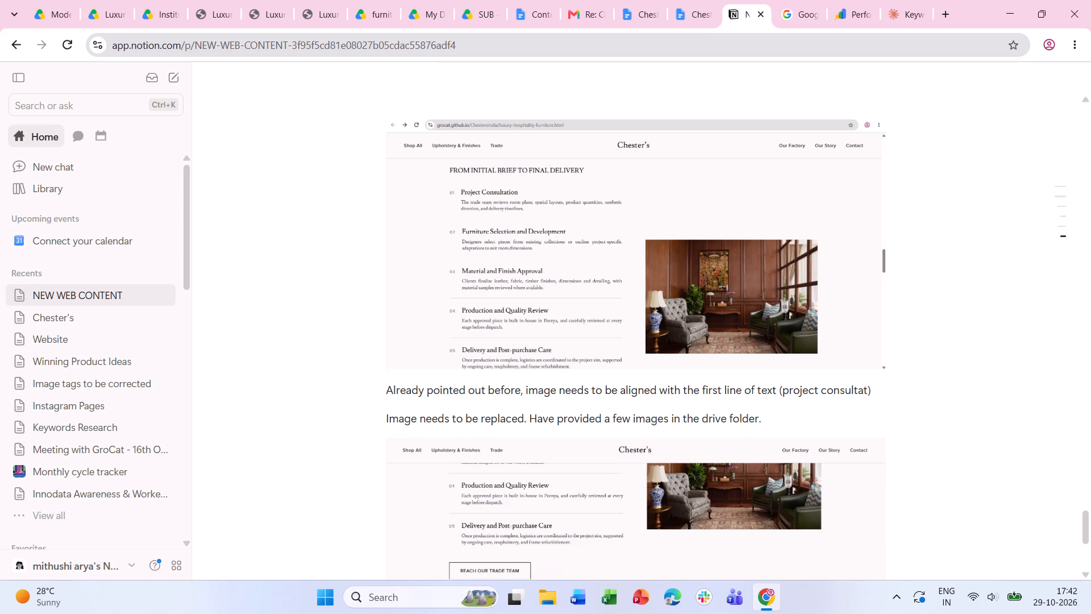
text(ion...)
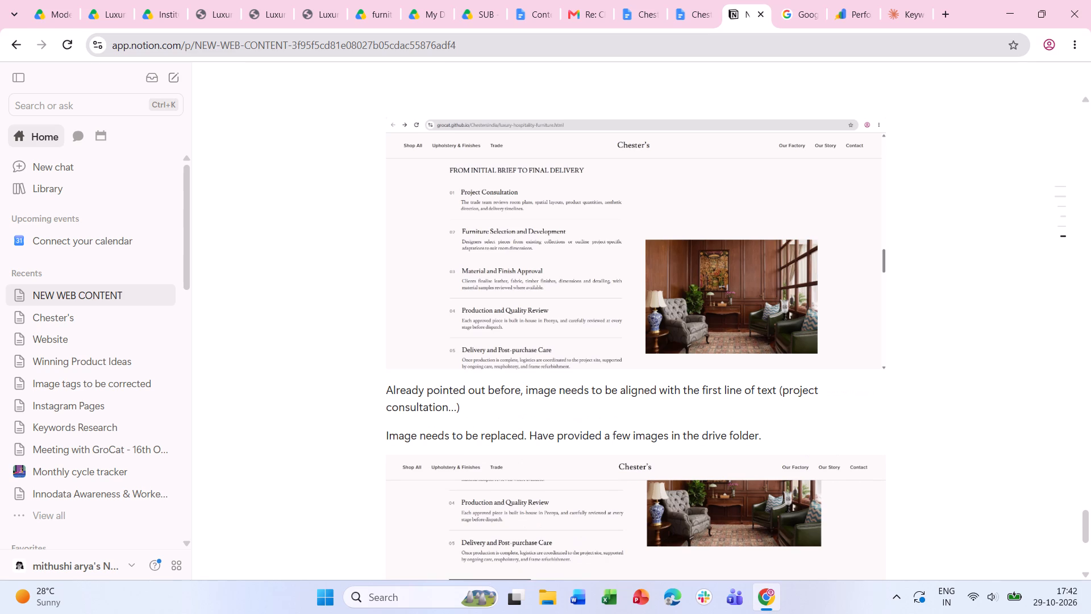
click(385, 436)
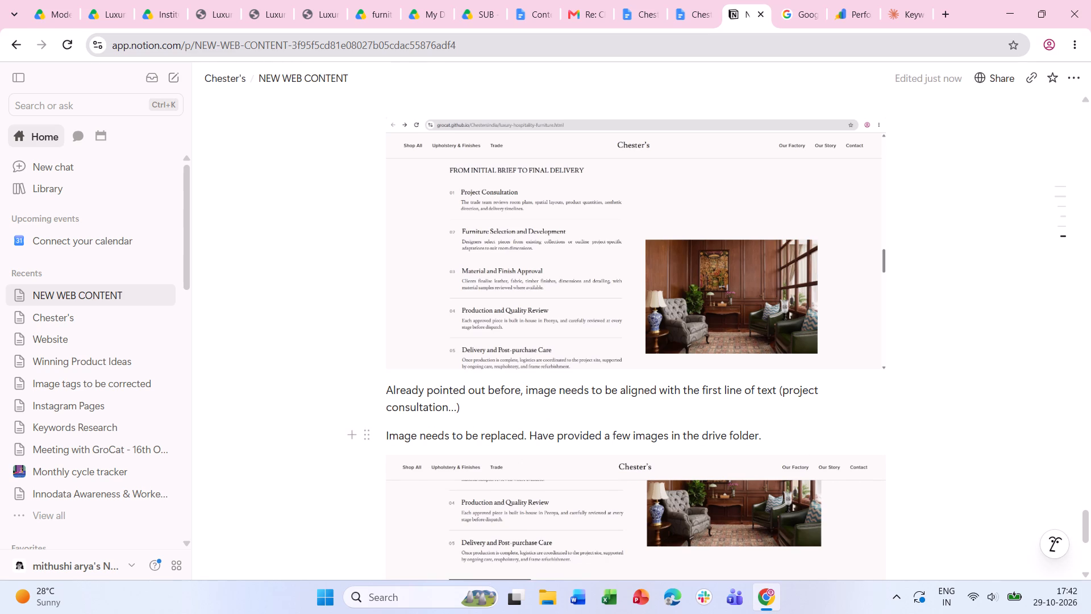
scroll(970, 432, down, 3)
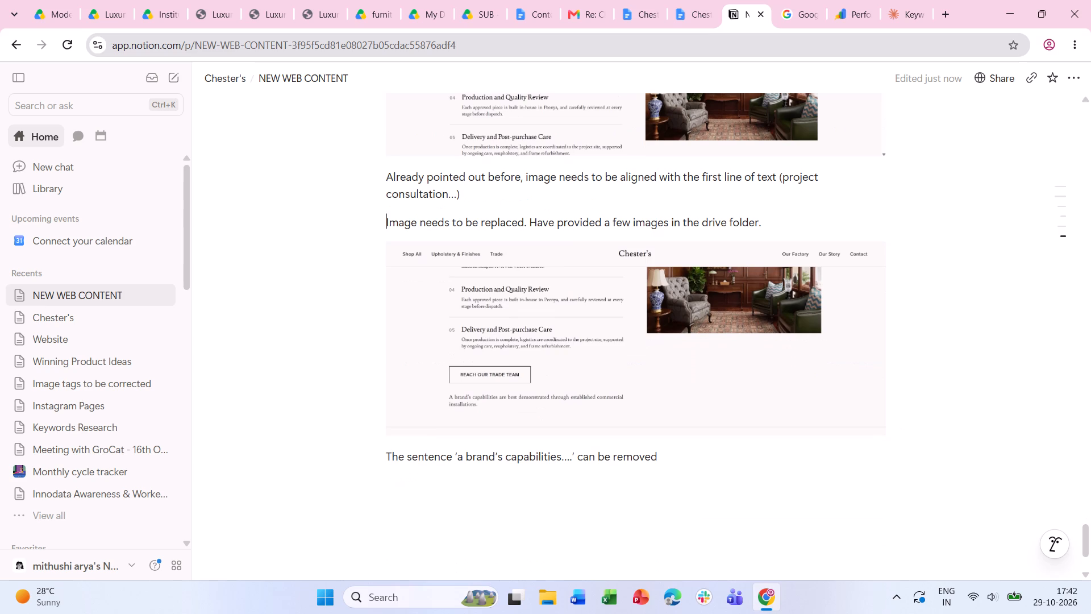
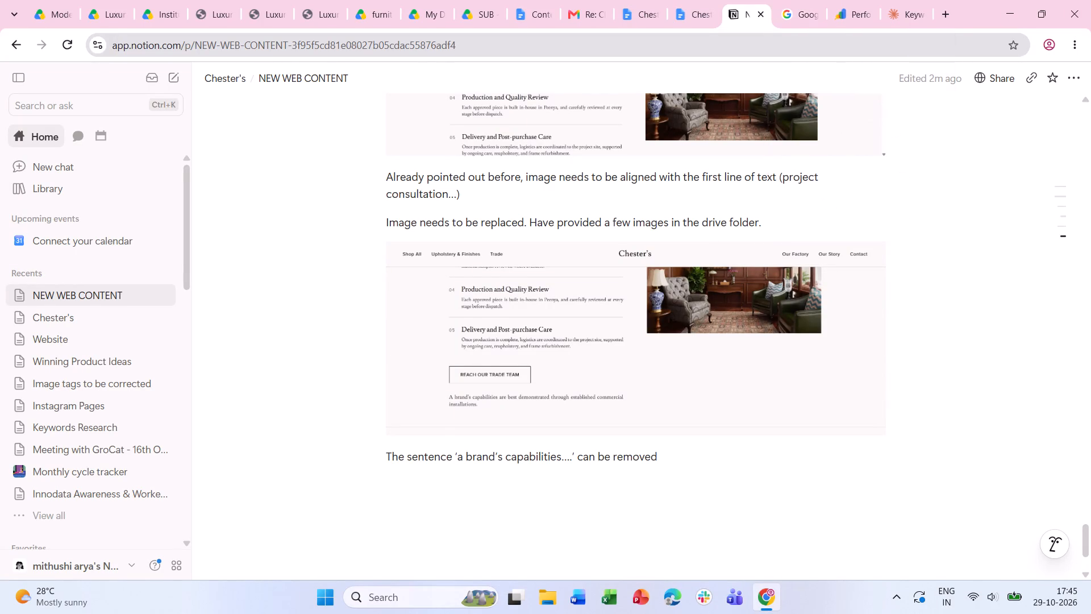
Close the two Chester's Google Docs documents open beside the Notion feedback page.
scroll(950, 380, up, 12)
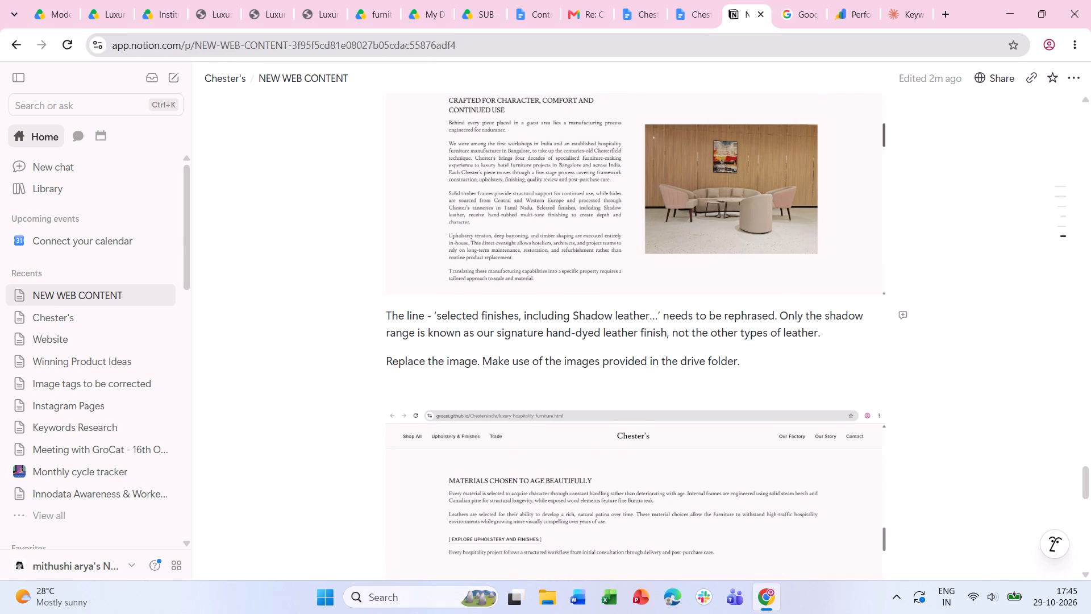
click(682, 0)
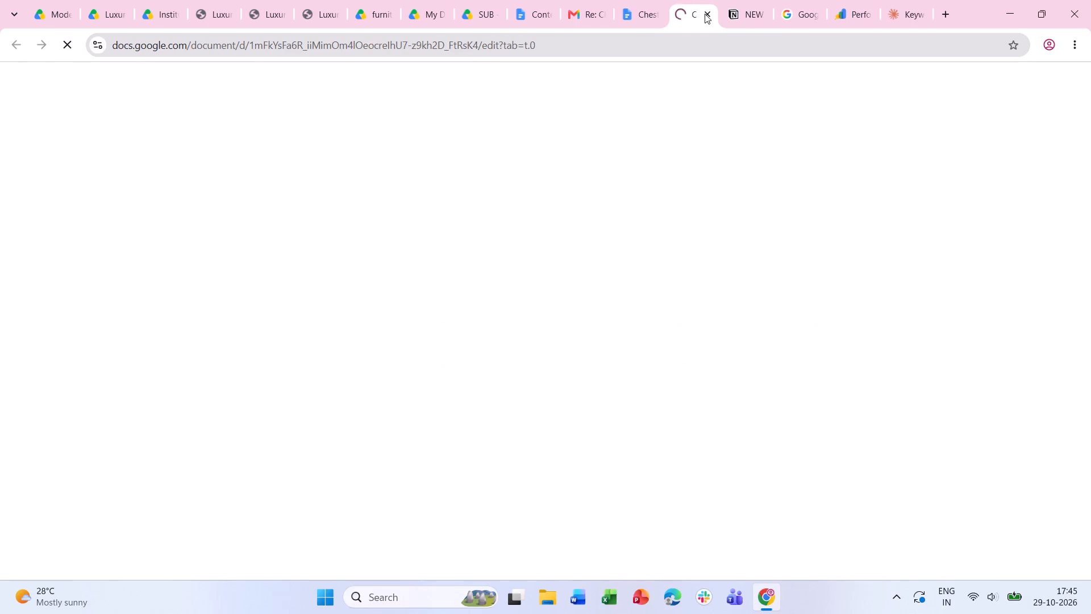
click(706, 15)
click(651, 11)
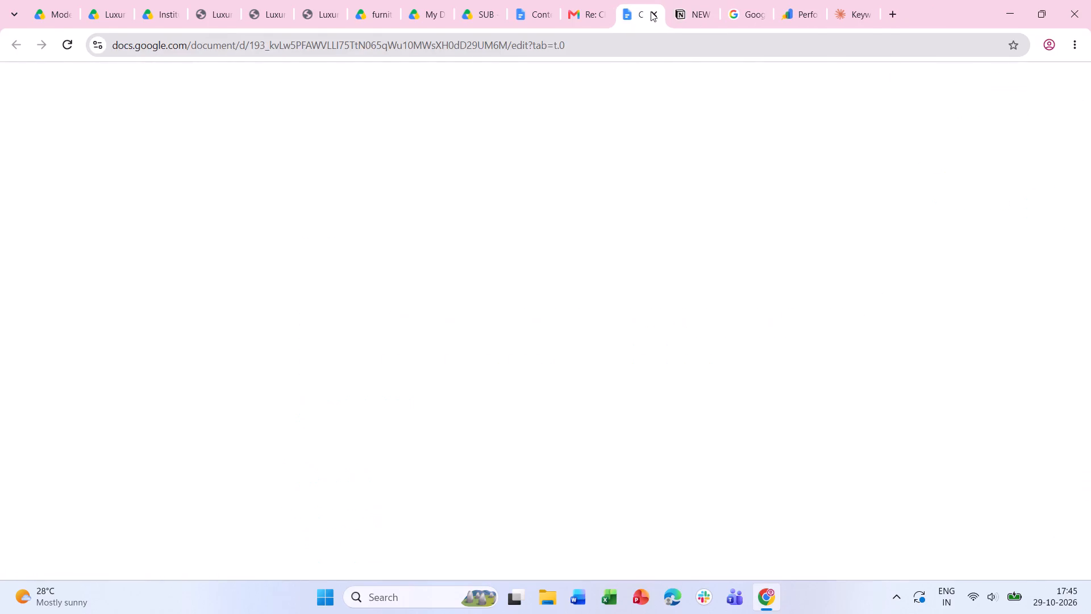
click(651, 11)
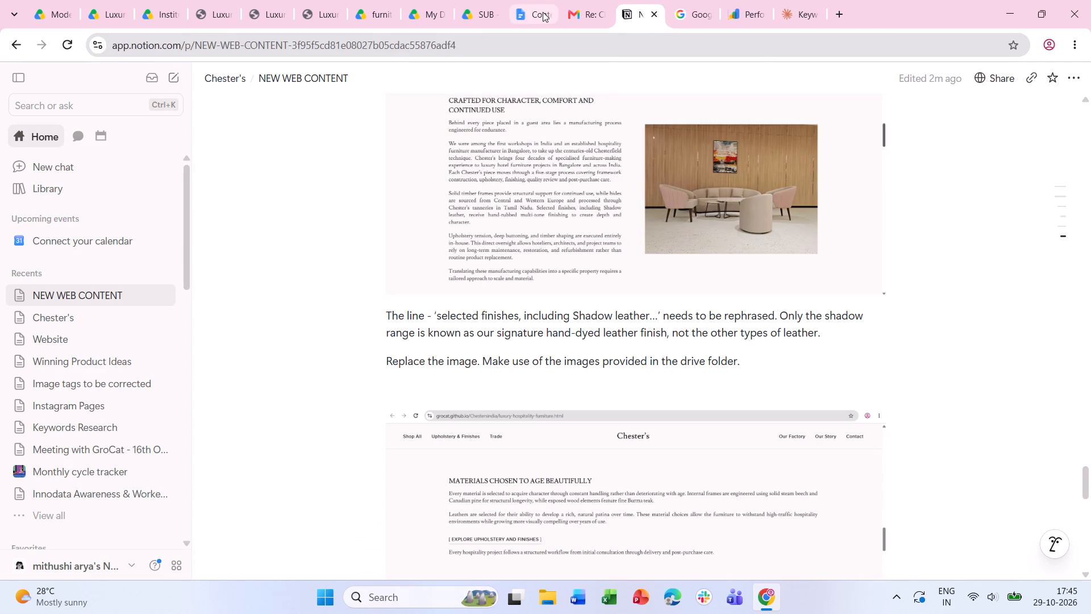
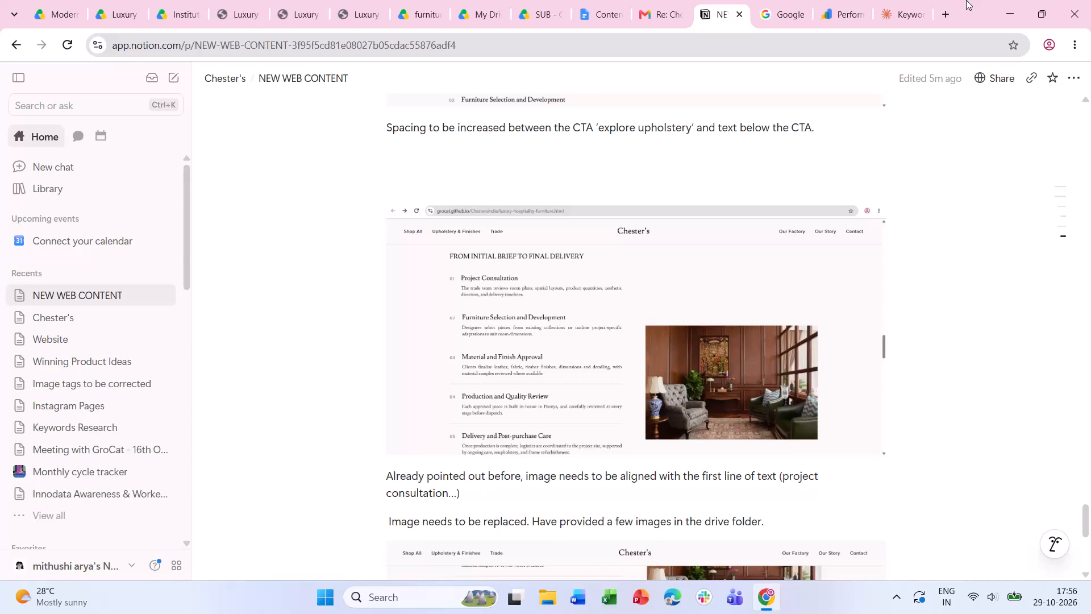
Compare the Luxury Corporate Office Furniture section of the Gmail draft reply with the FAQ comments in the Notion feedback notes.
click(637, 0)
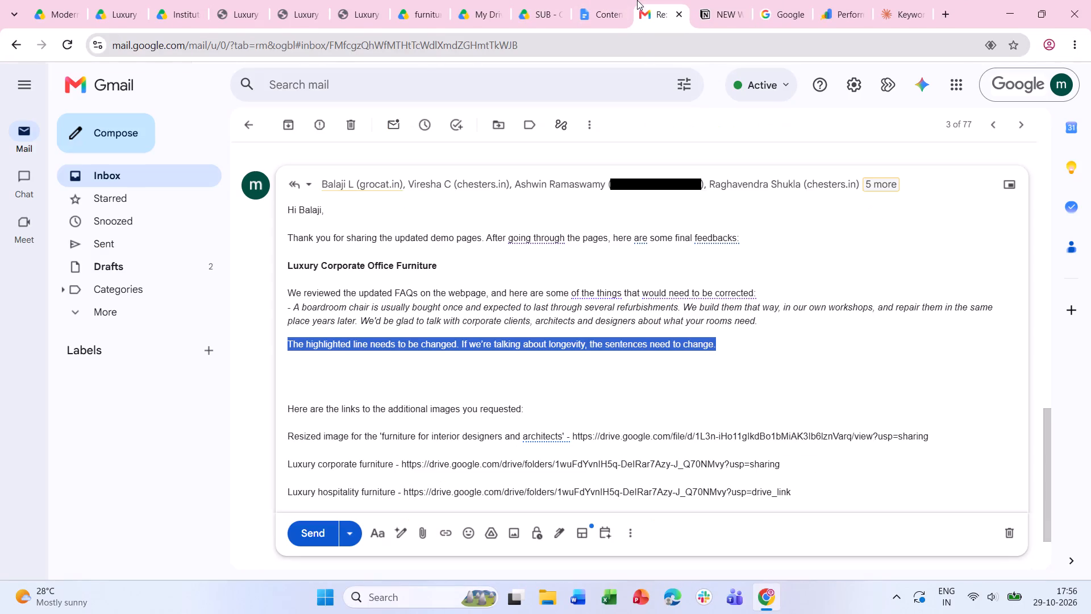
click(748, 343)
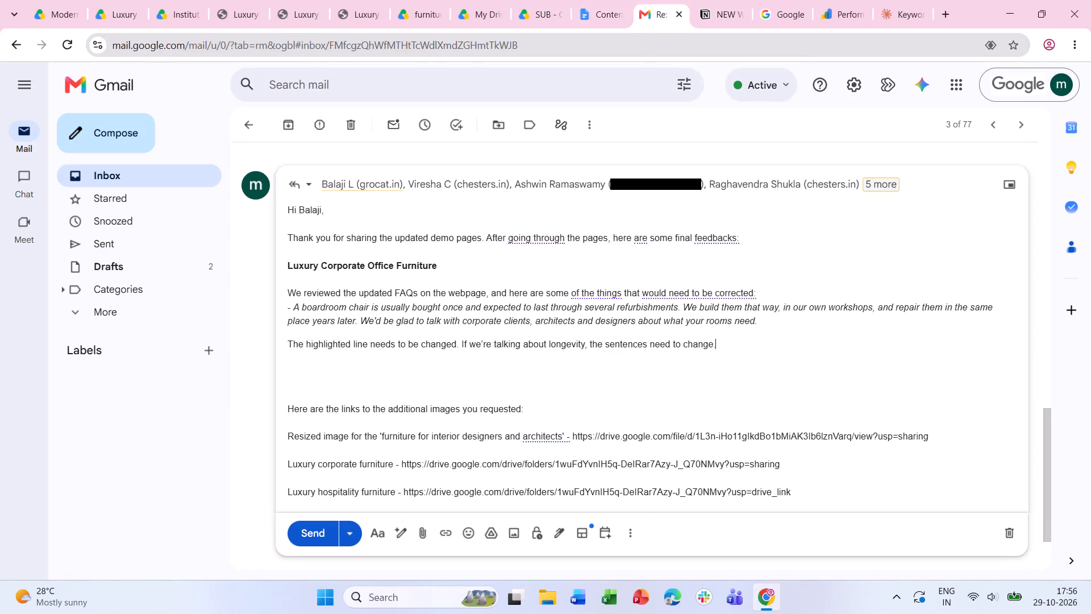
scroll(740, 346, up, 4)
click(733, 0)
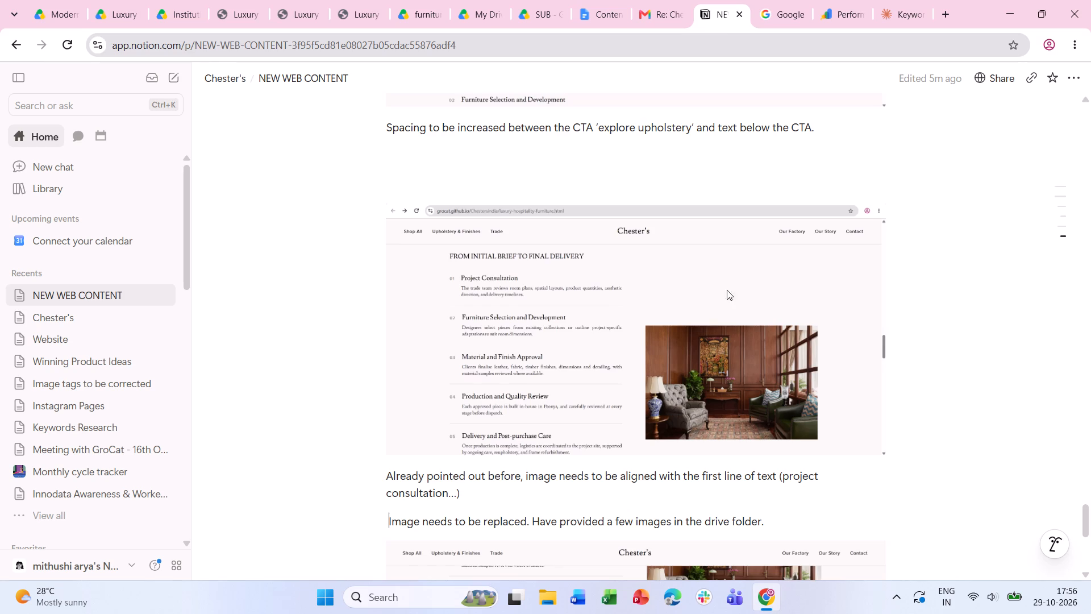
scroll(860, 357, down, 6)
scroll(962, 362, up, 11)
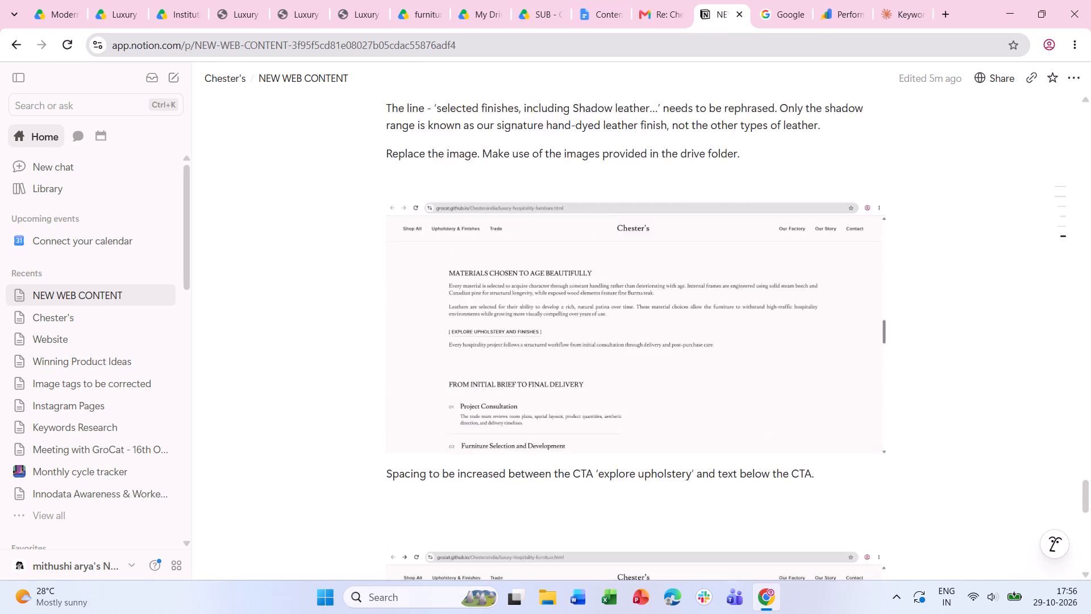
scroll(961, 362, up, 20)
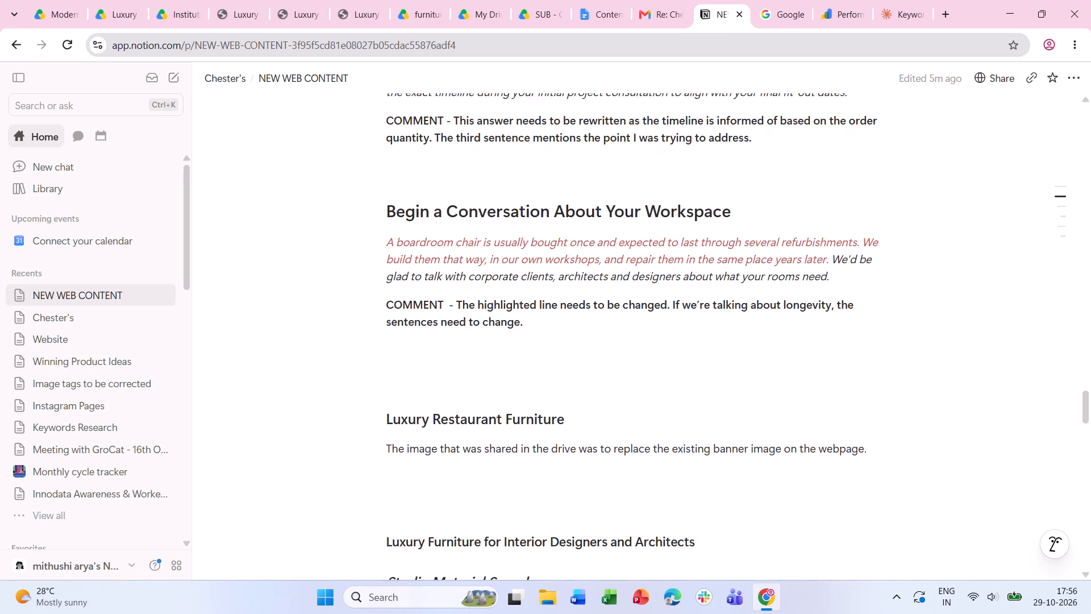
scroll(957, 360, up, 9)
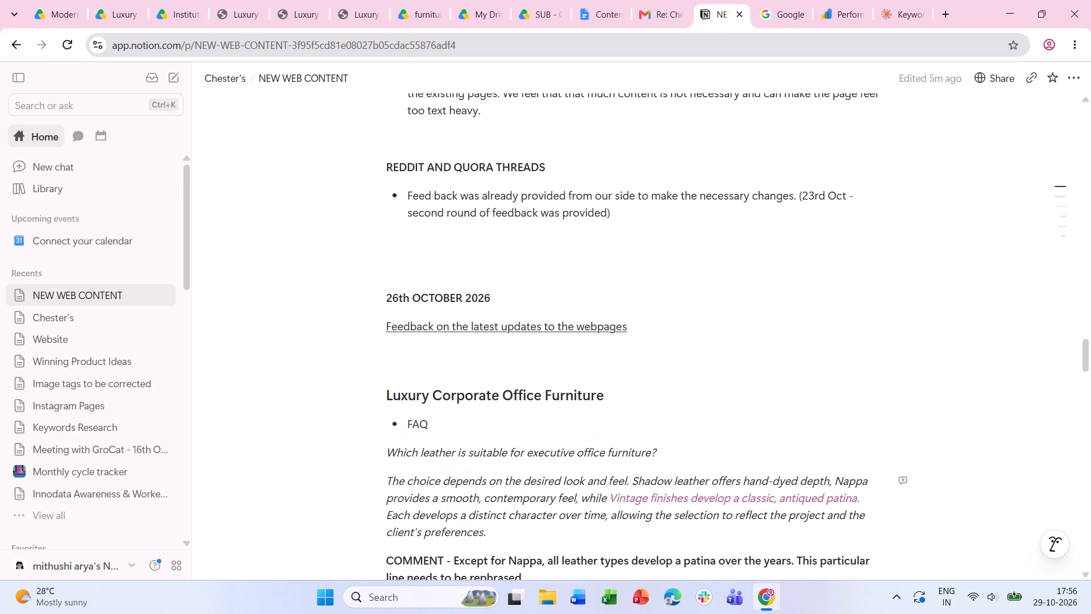
scroll(957, 359, down, 2)
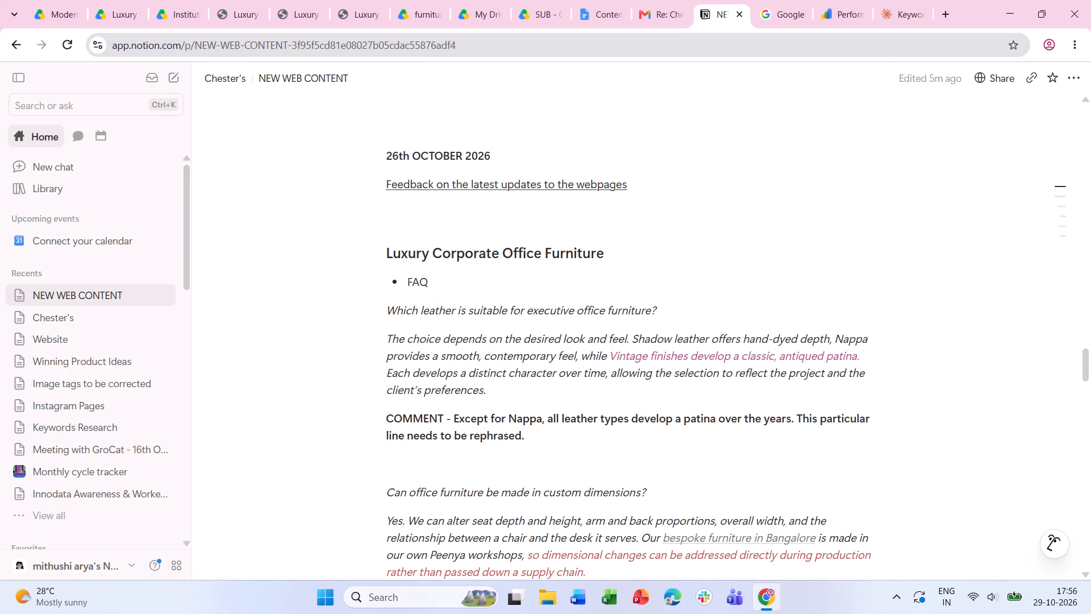
scroll(957, 359, down, 2)
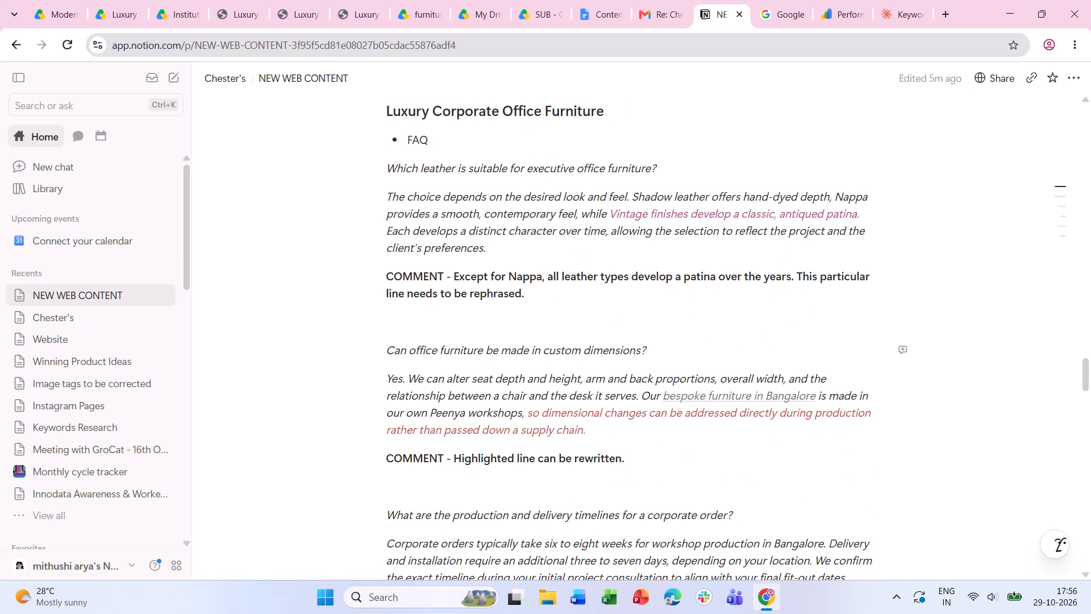
Prefix the note under Studio Material Samples about fabric and timber swatches with "COMMENT - " and make the whole line bold.
scroll(956, 356, down, 5)
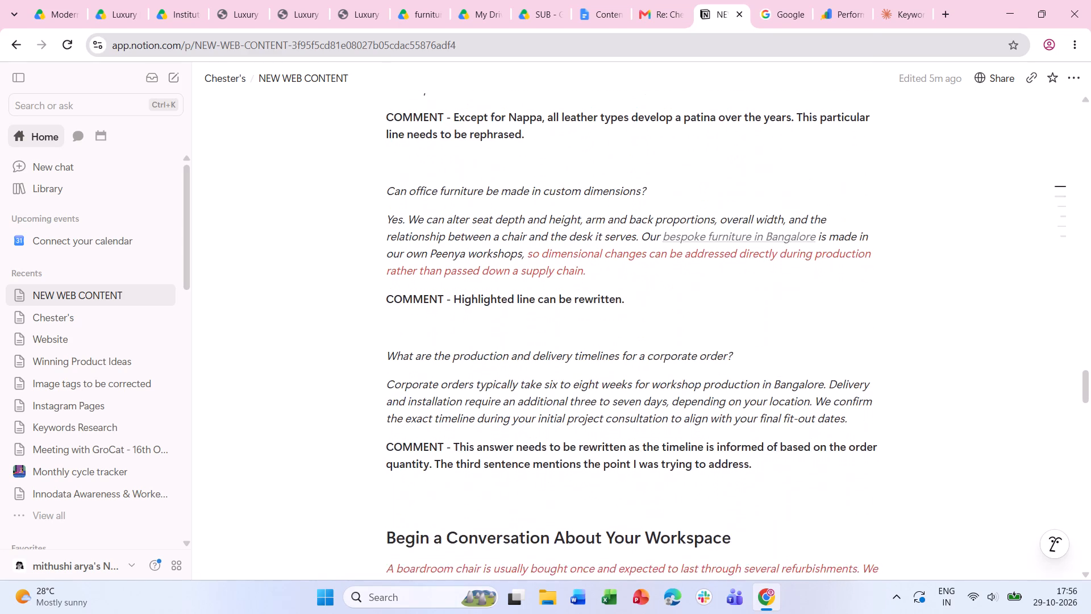
scroll(956, 356, down, 6)
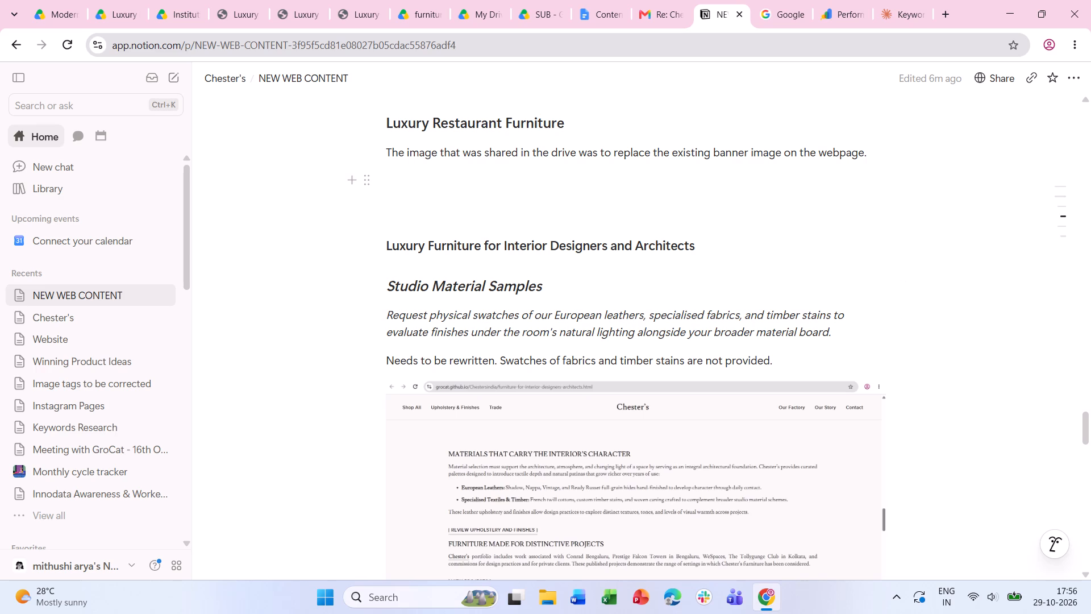
click(388, 359)
text(COMMENT -)
key(space)
drag(386, 358, 393, 359)
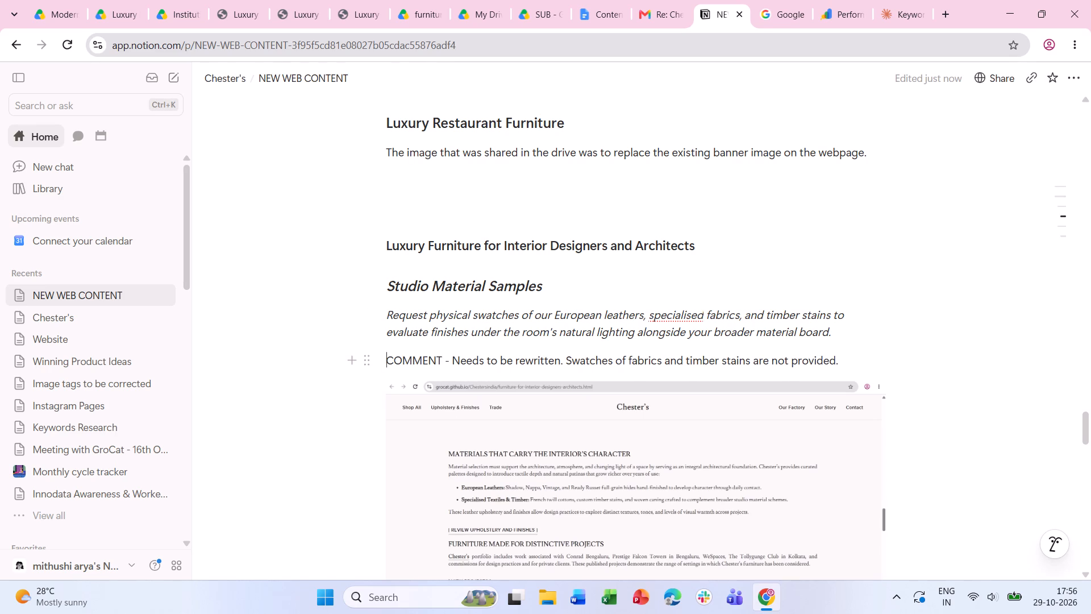
drag(393, 359, 861, 367)
key(ctrl+b)
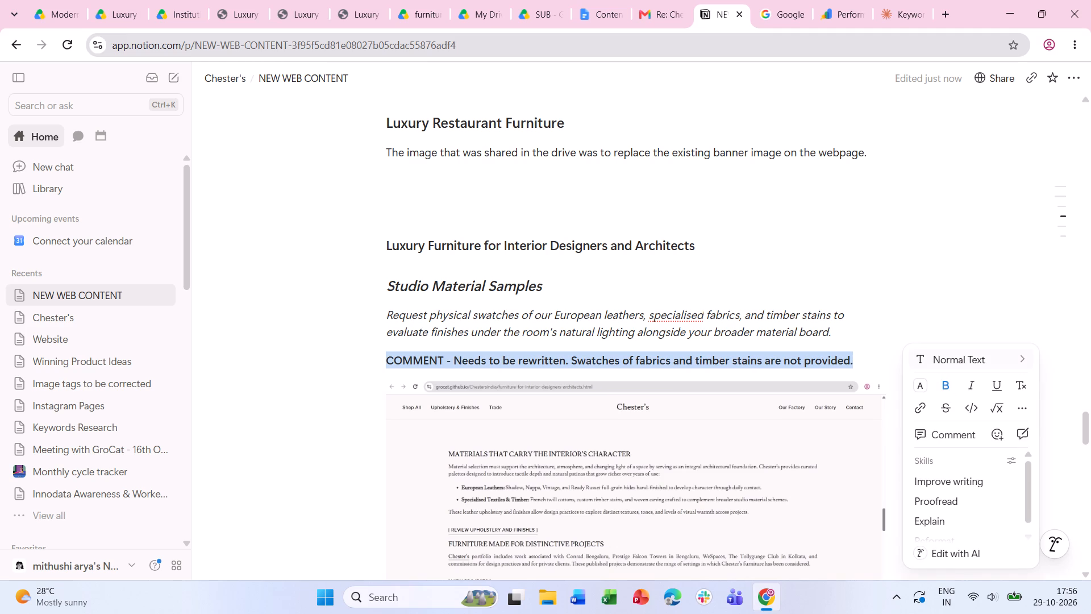
click(877, 356)
click(871, 364)
Reword the 'European leather' note to "Sentence written for 'European leather' - Needs to be rephrased, when you read it, it reads as if…".
scroll(928, 344, down, 5)
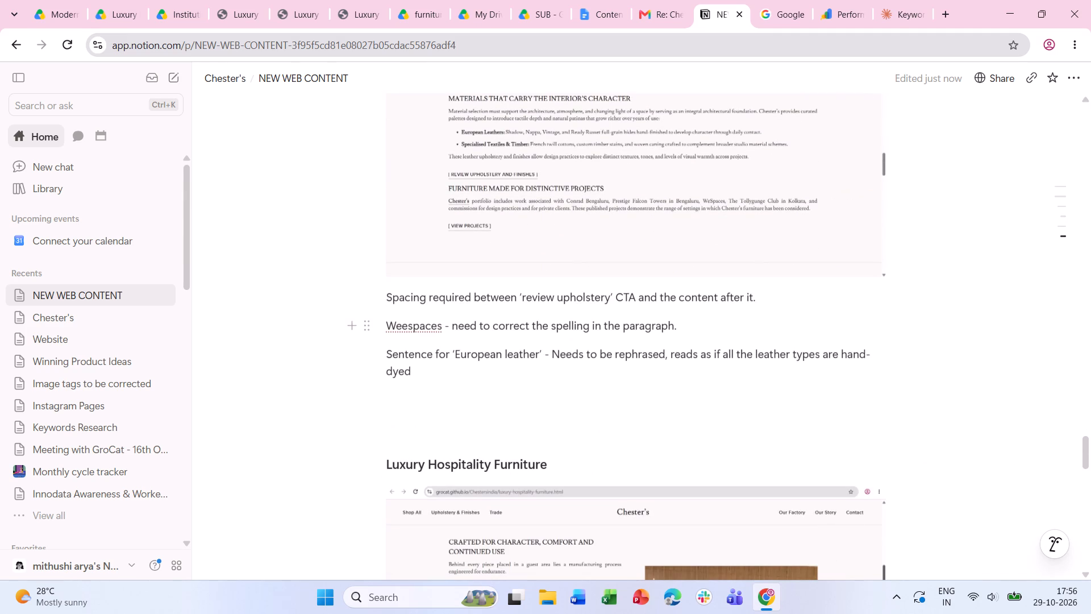
scroll(521, 364, up, 4)
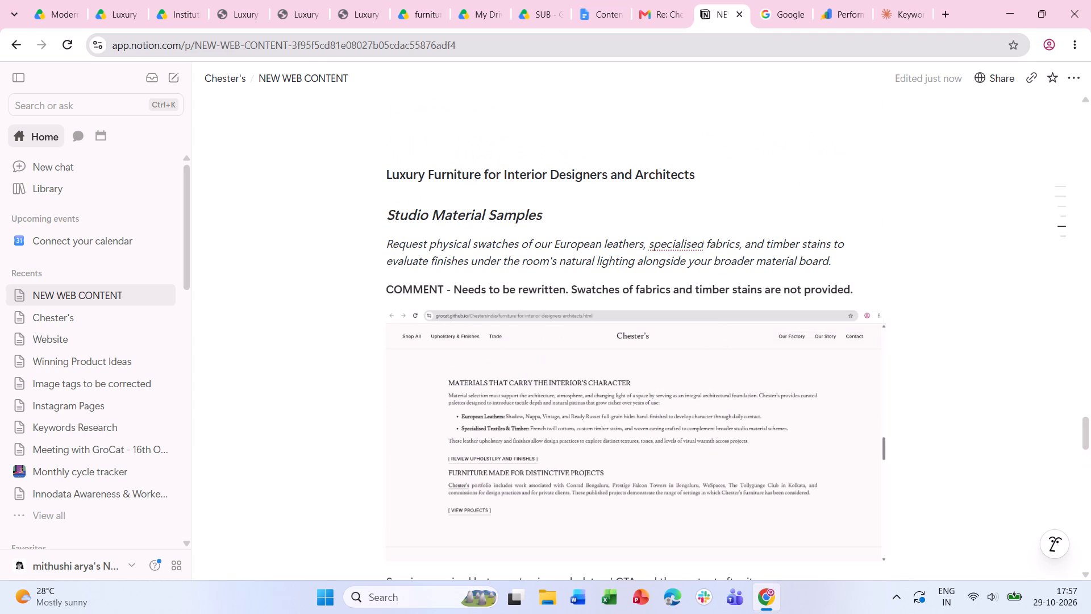
scroll(964, 376, down, 5)
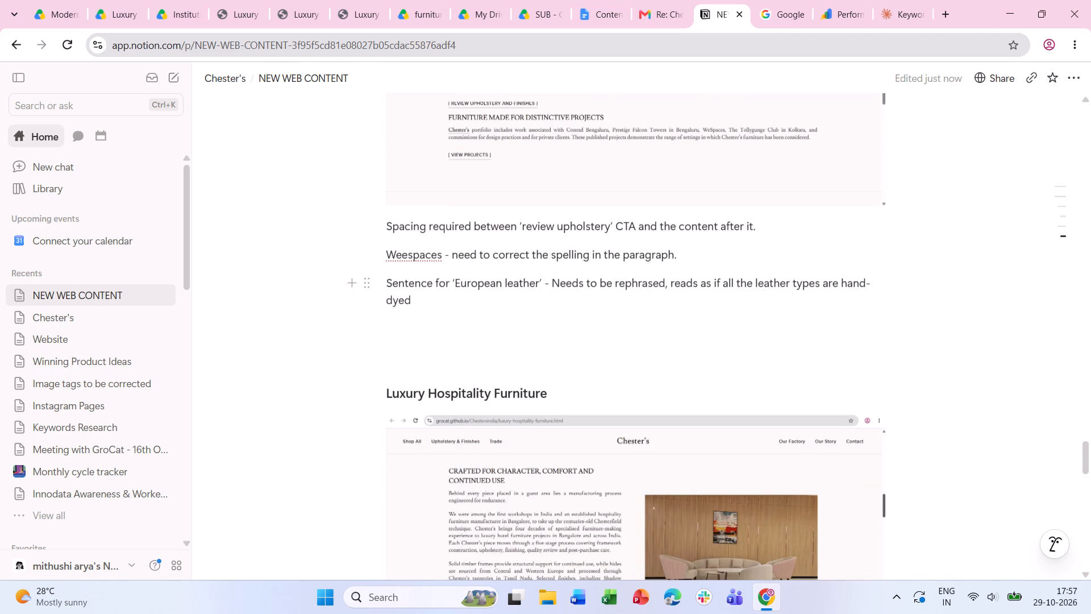
click(436, 283)
text(written)
key(space)
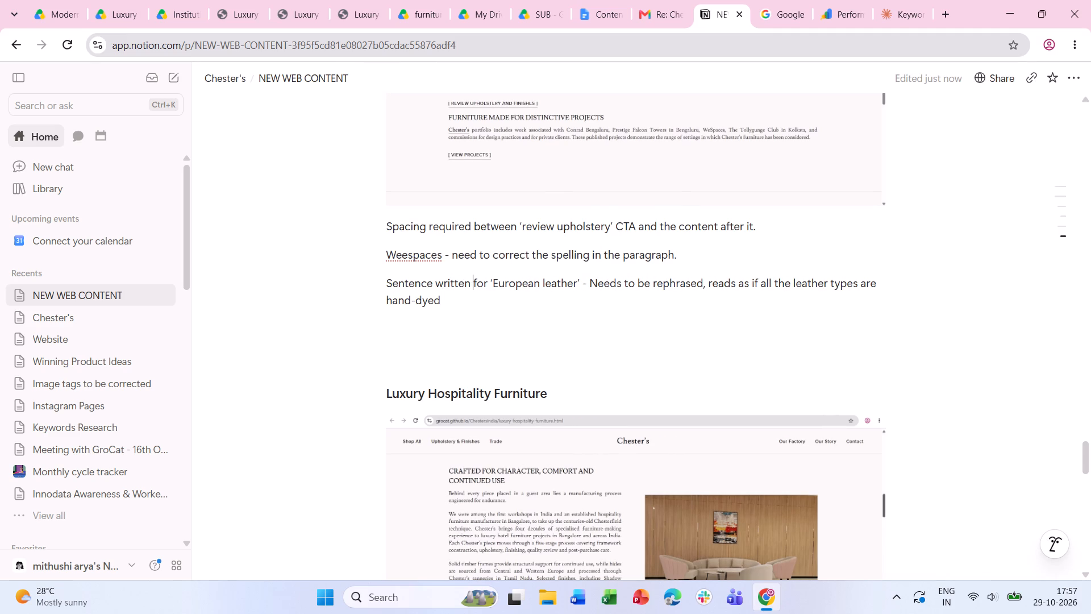
click(708, 283)
text(when re)
key(BackSpace)
key(BackSpace)
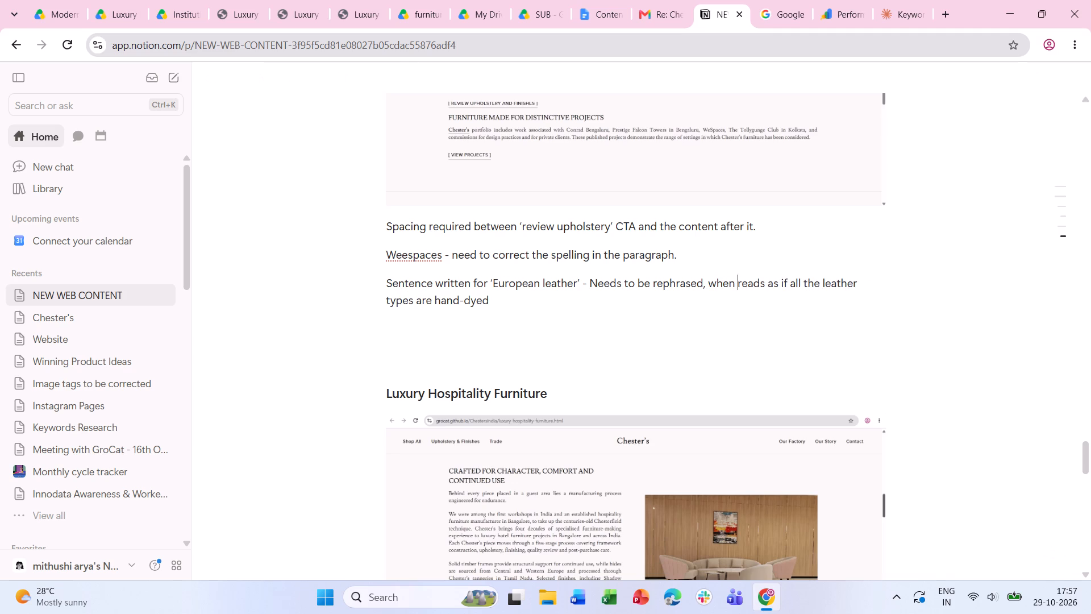
text(you read it, it)
key(space)
Insert a blank line between the bold swatches comment under Studio Material Samples and the screenshot below it.
scroll(863, 358, down, 2)
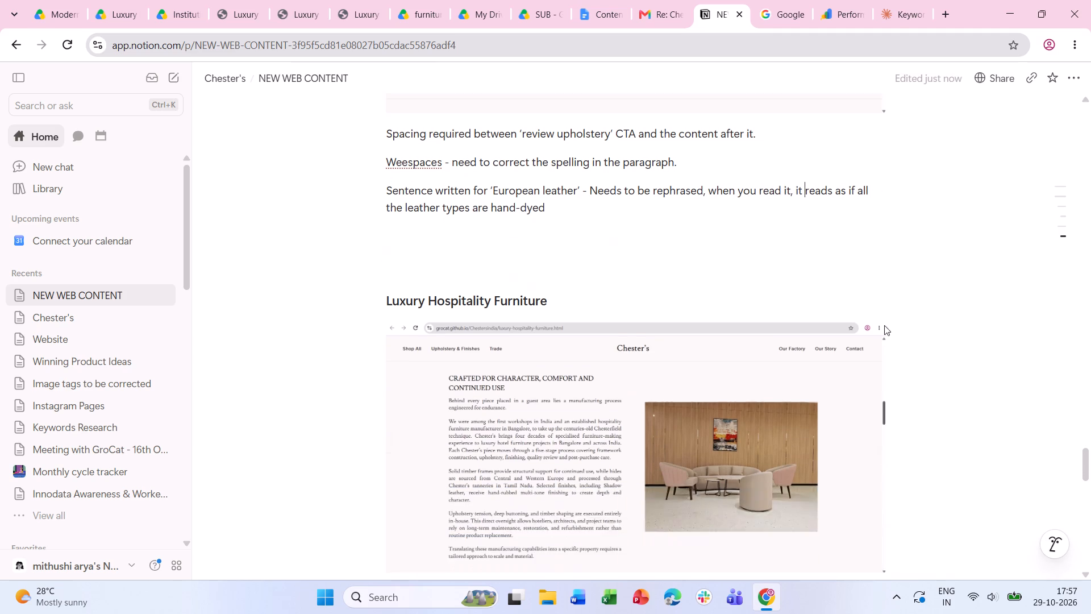
scroll(1013, 327, down, 2)
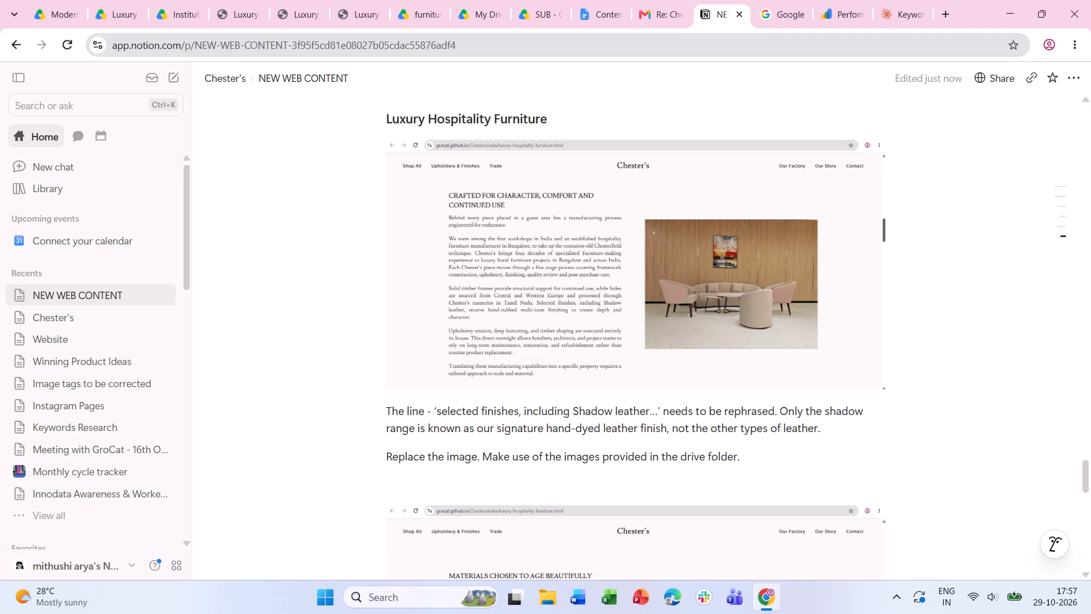
scroll(999, 314, up, 7)
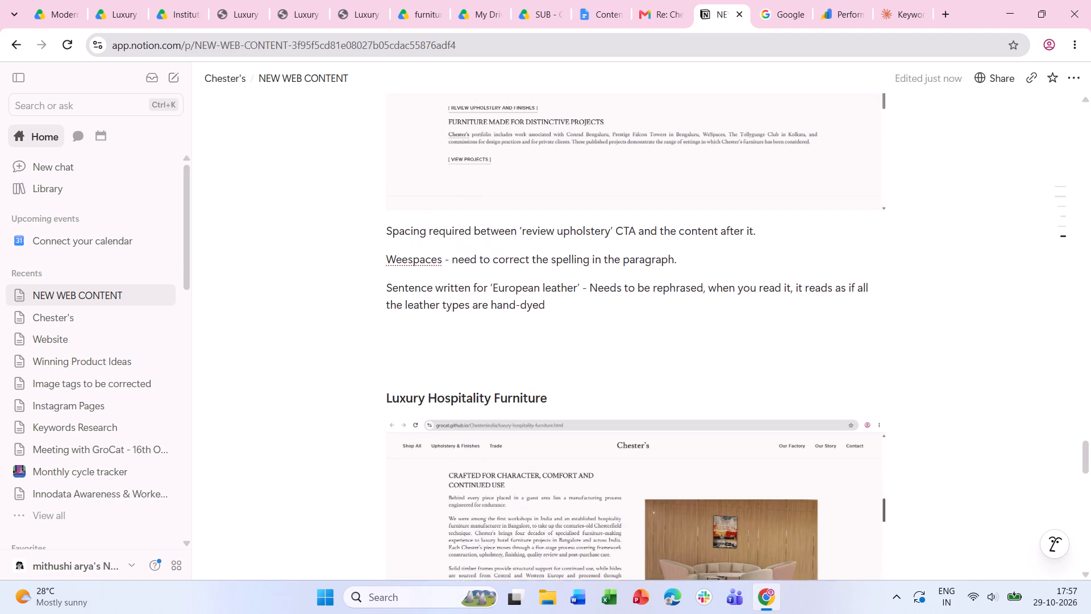
scroll(999, 314, up, 3)
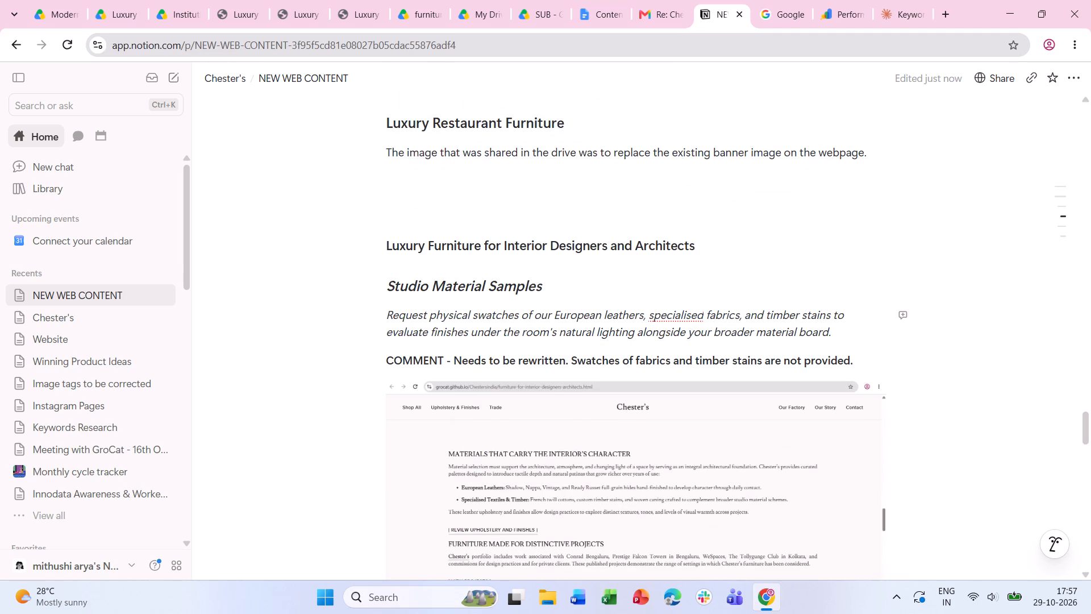
scroll(996, 313, down, 2)
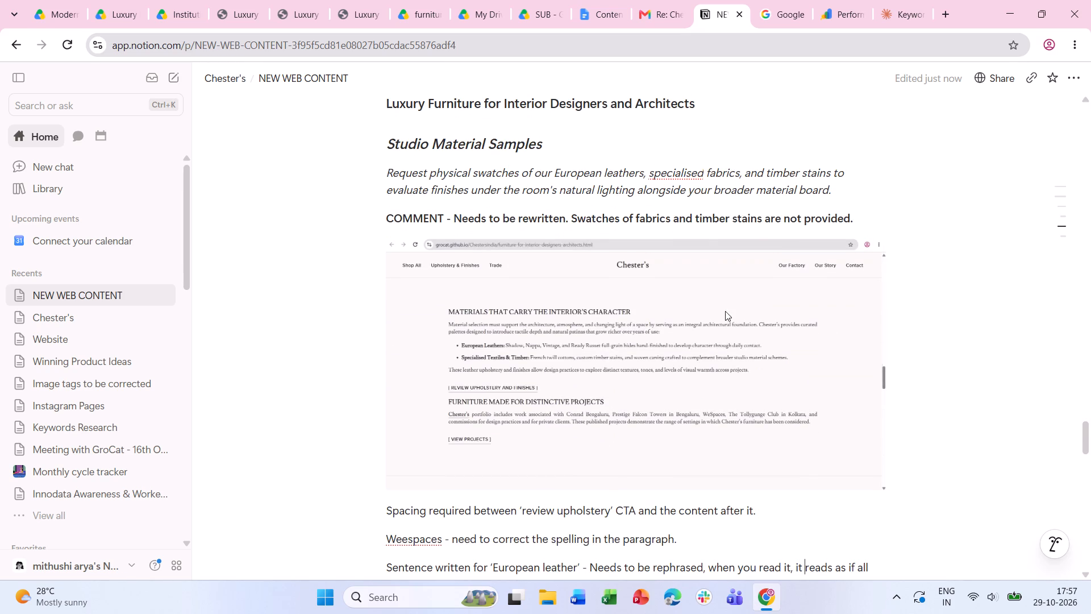
click(860, 216)
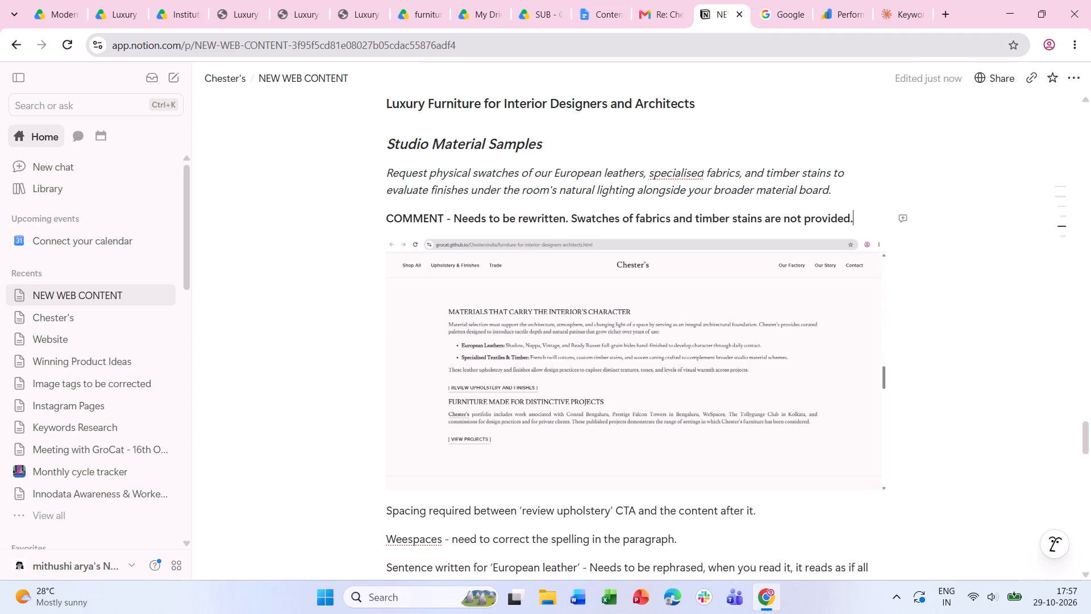
key(Return)
click(1008, 278)
Under Luxury Hospitality Furniture, prefix the 'explore upholstery' CTA spacing note with "COMMENT - " and make the whole note bold.
scroll(1005, 310, down, 4)
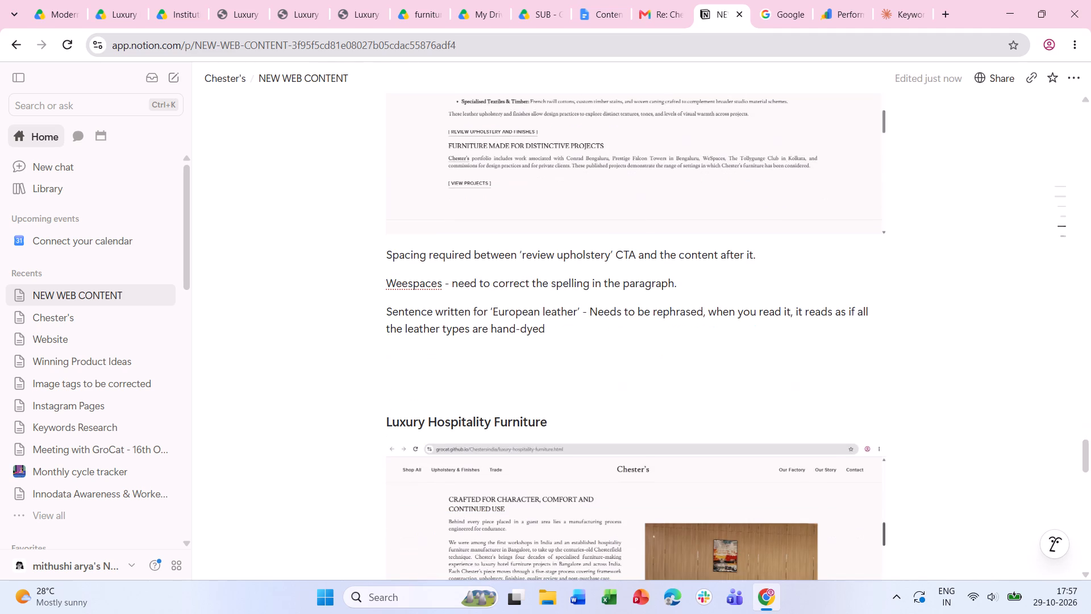
scroll(1005, 312, down, 5)
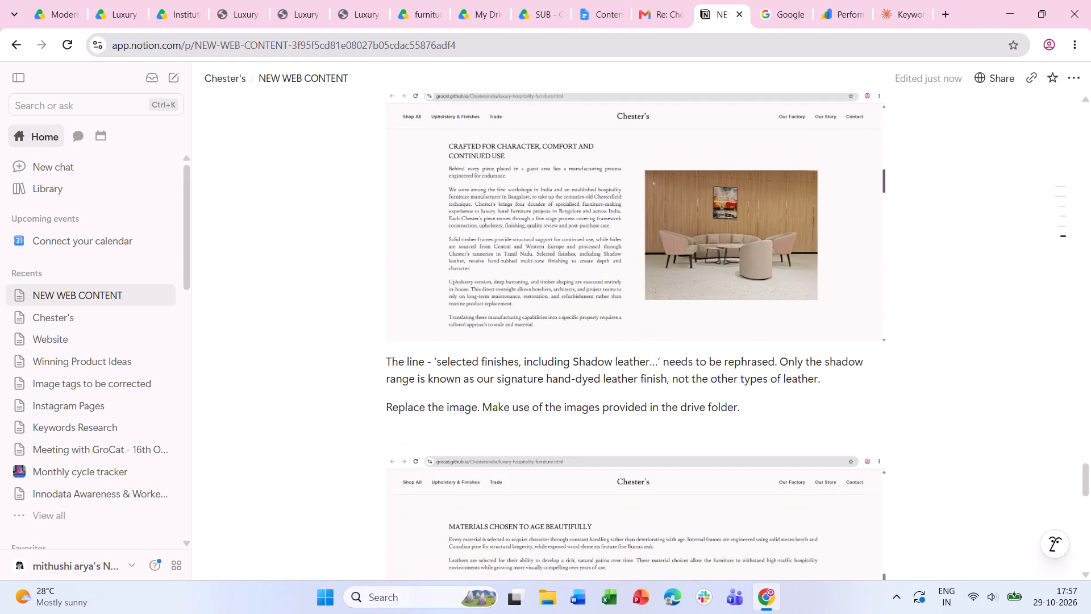
scroll(1000, 301, down, 5)
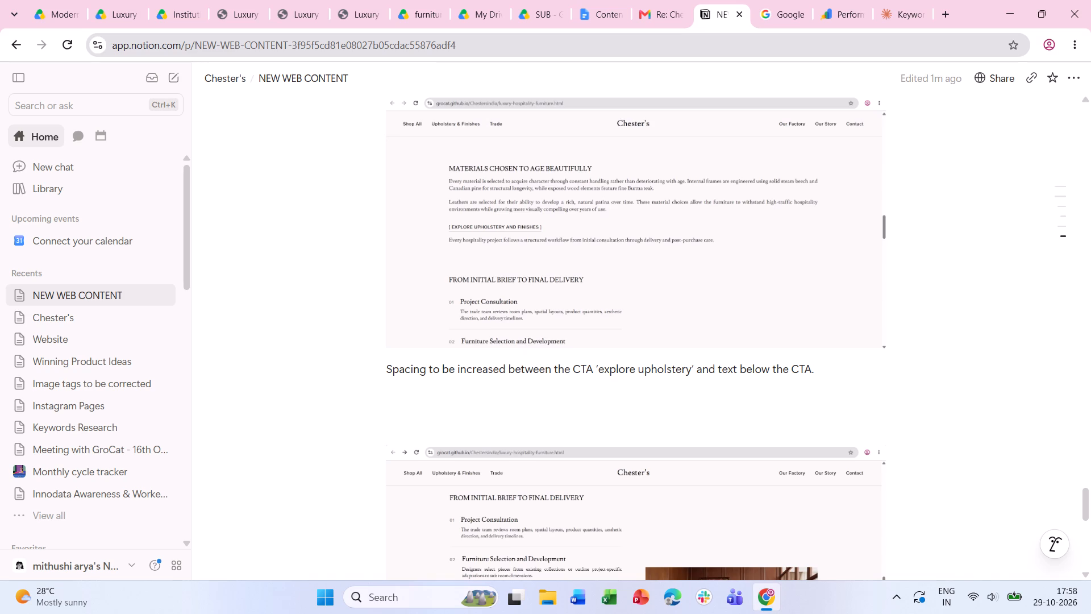
scroll(987, 301, down, 4)
scroll(987, 301, up, 2)
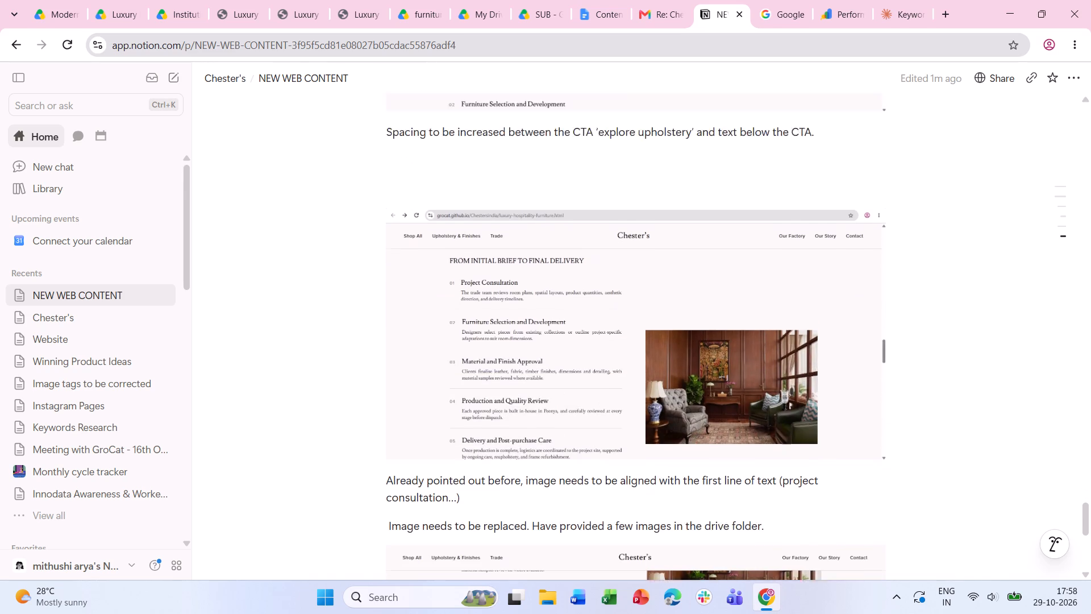
scroll(987, 301, up, 1)
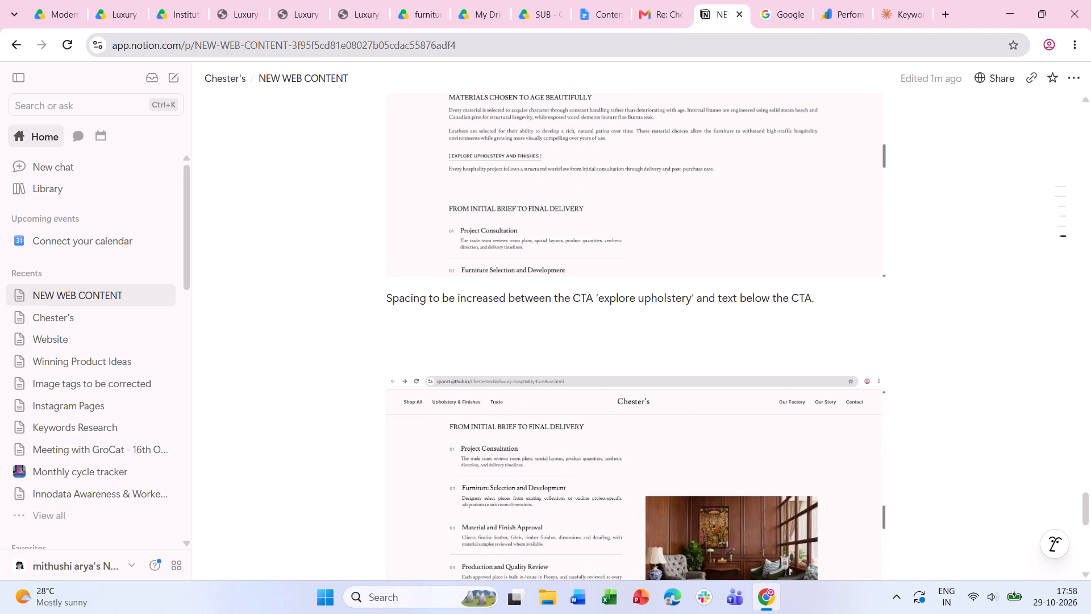
scroll(987, 301, down, 4)
scroll(987, 301, up, 3)
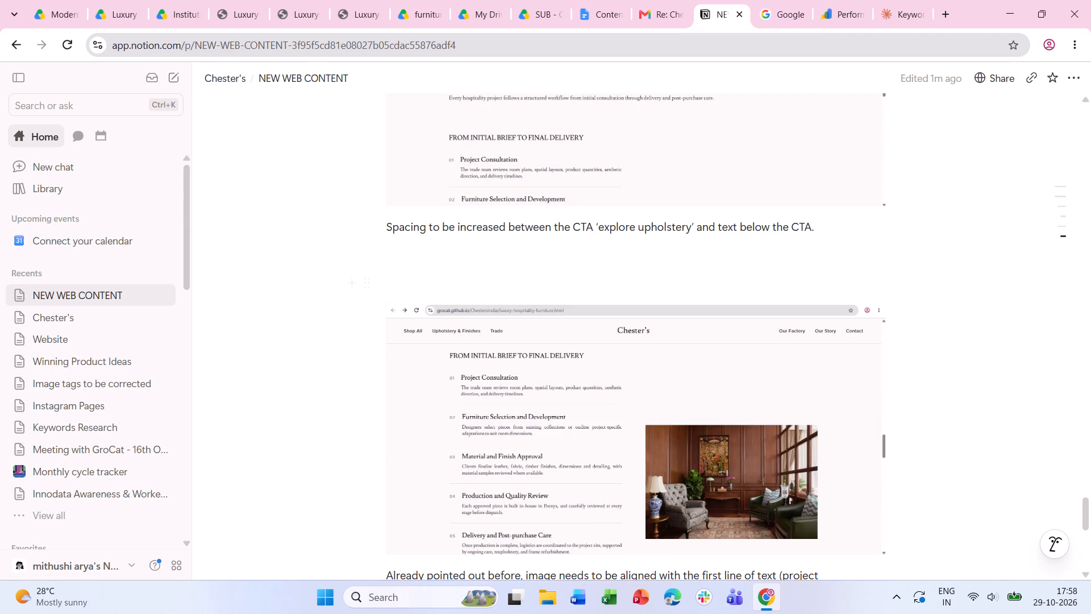
click(386, 227)
text(COMMENT -)
key(space)
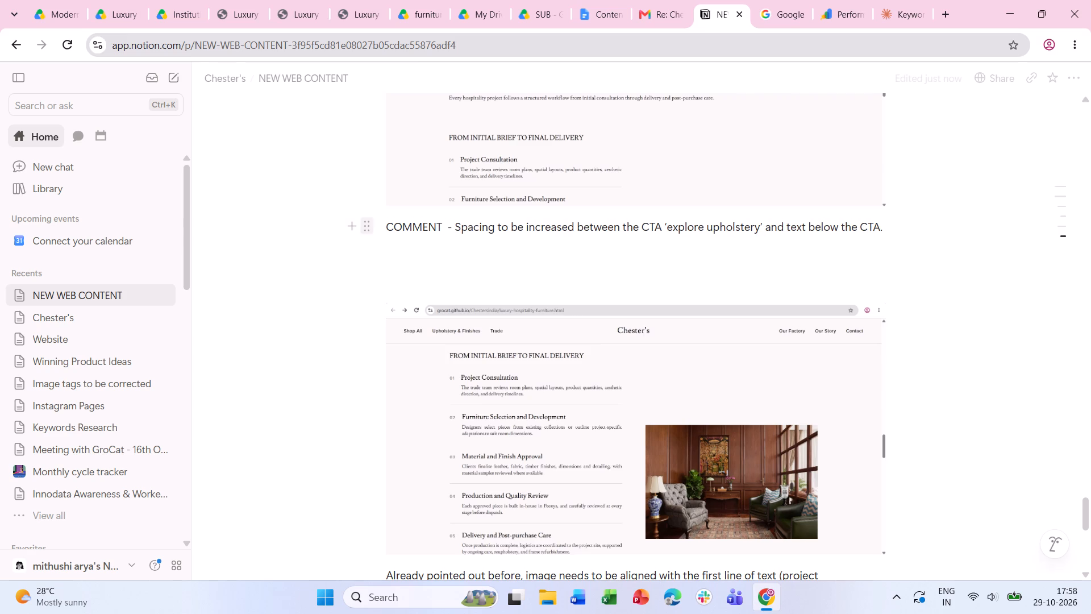
click(448, 226)
key(BackSpace)
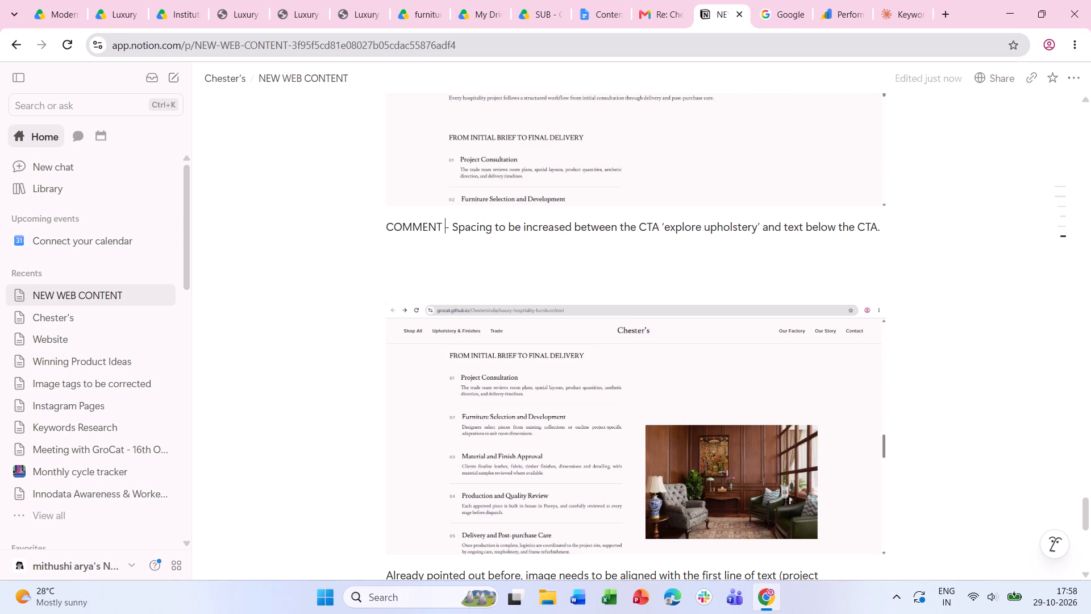
triple_click(642, 228)
click(640, 227)
key(ctrl+b)
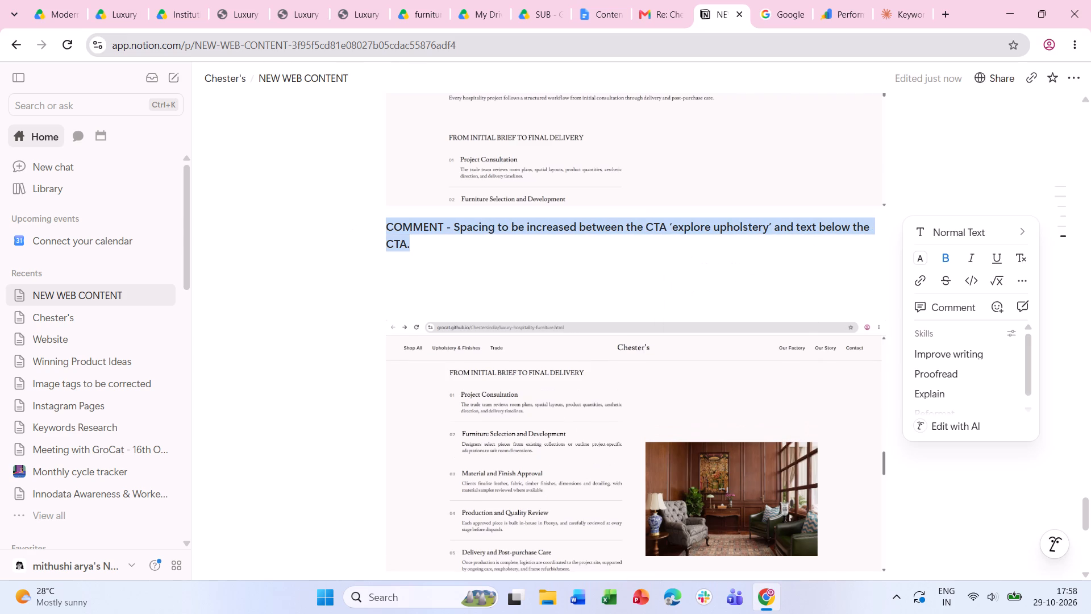
click(678, 277)
Move the sentence "Image needs to be replaced. Have provided a few images in the drive folder." to the end of the image alignment note.
scroll(896, 286, down, 2)
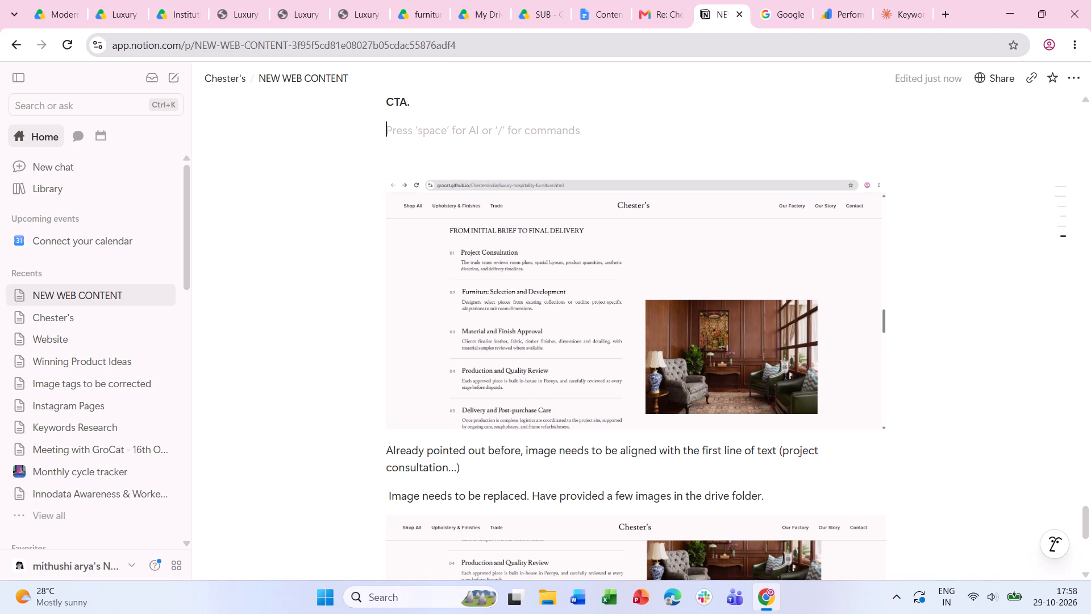
scroll(946, 310, up, 1)
scroll(981, 349, down, 2)
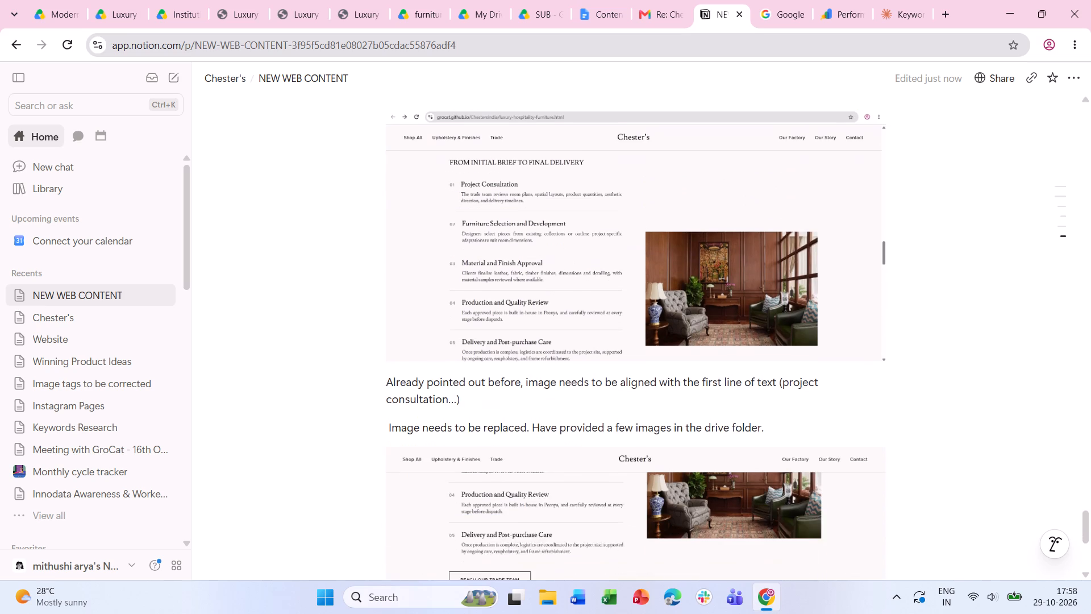
scroll(981, 349, down, 1)
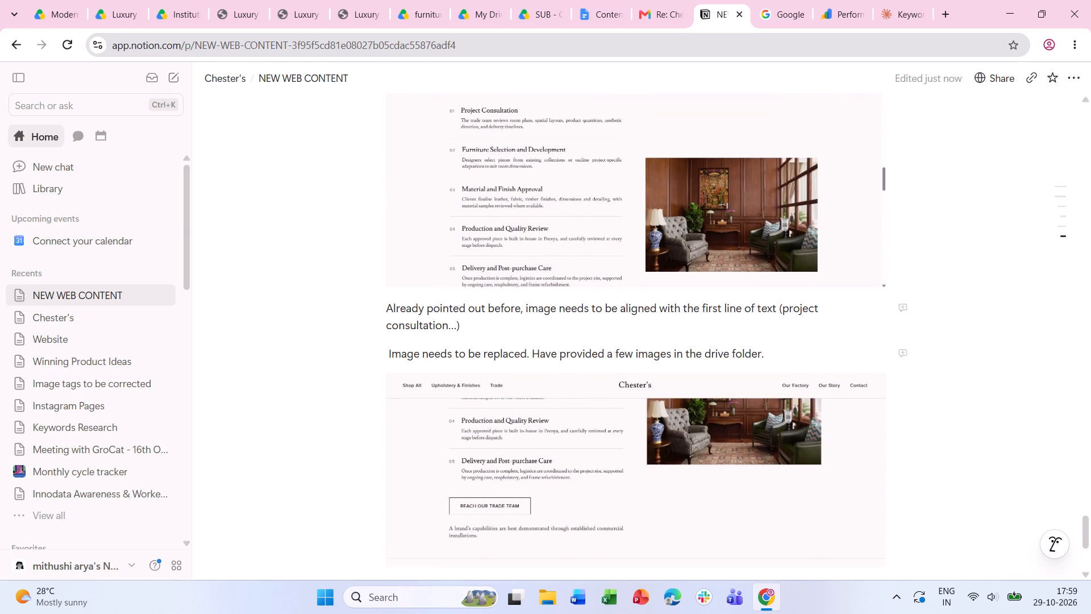
drag(789, 350, 384, 353)
key(ctrl+x)
click(480, 328)
key(space)
key(ctrl+v)
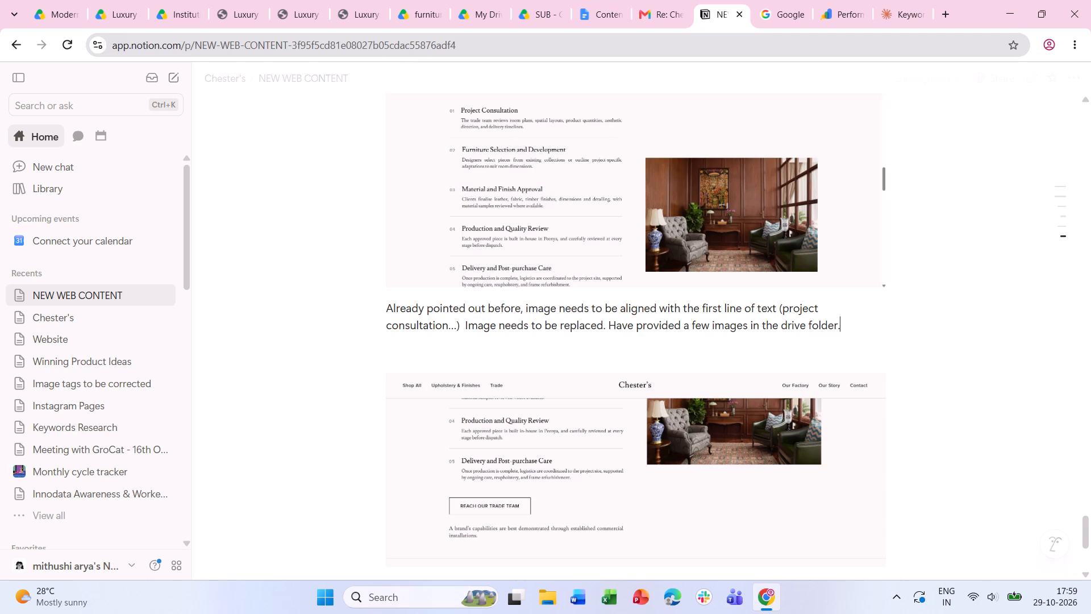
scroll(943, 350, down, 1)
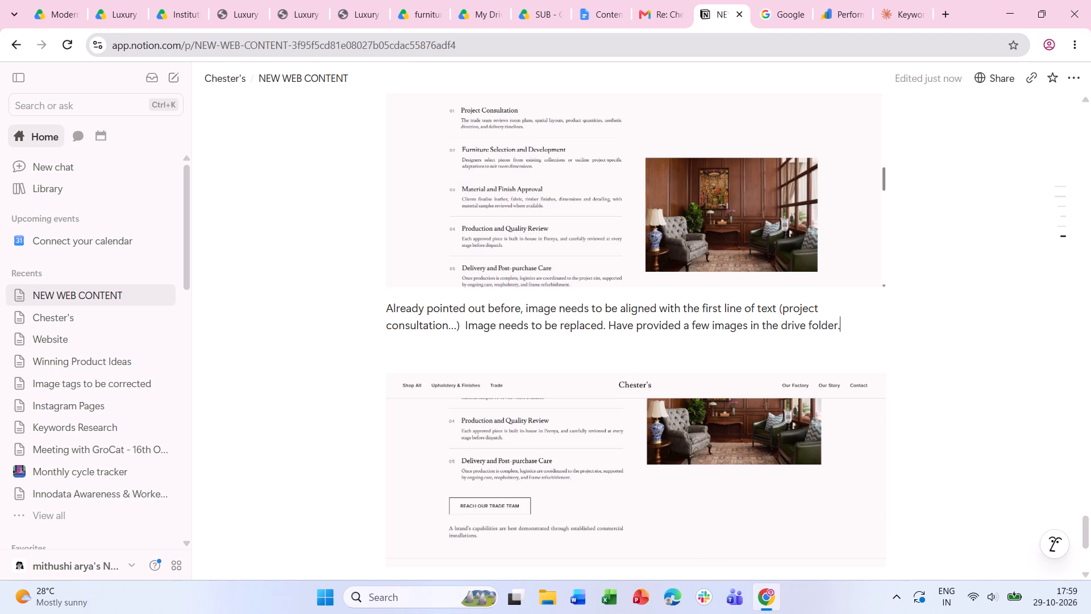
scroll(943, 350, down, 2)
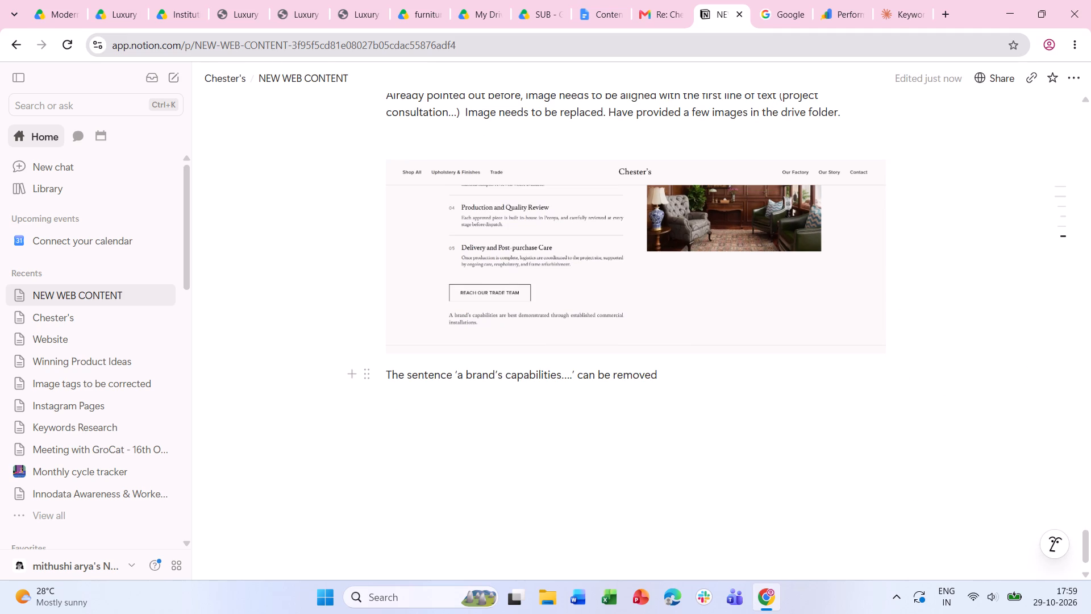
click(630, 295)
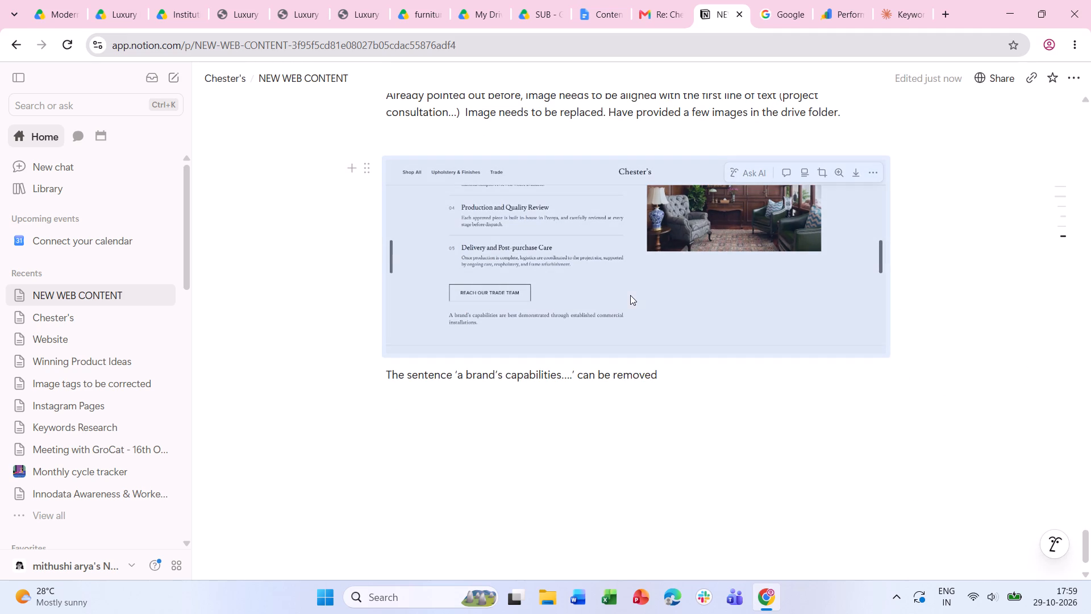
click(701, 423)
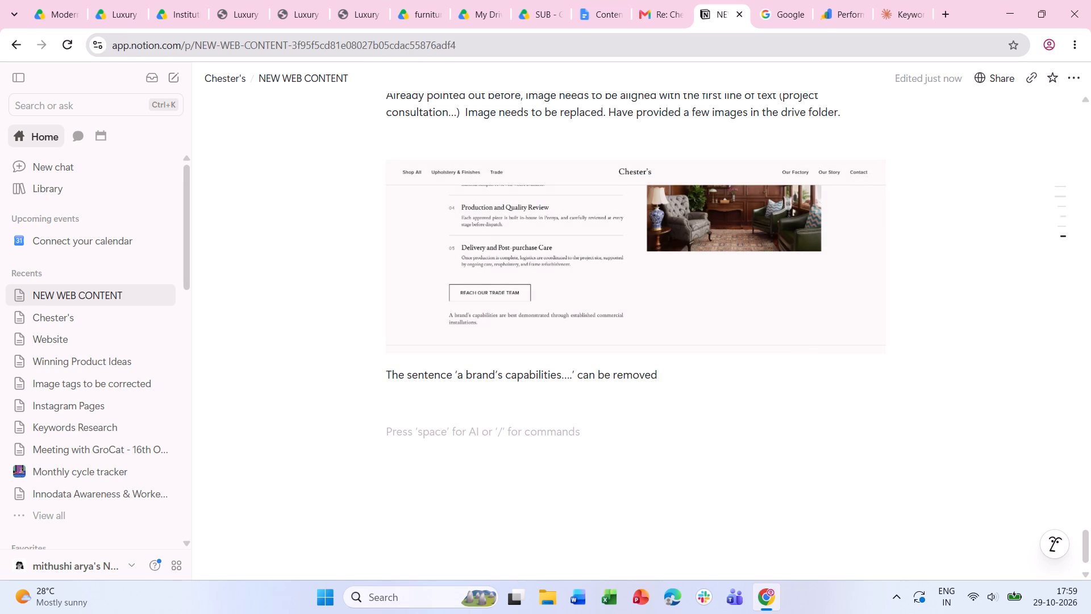
Delete the last screenshot in the Luxury Hospitality Furniture notes and the comment below it about removing 'a brand's capabilities....'.
click(1010, 375)
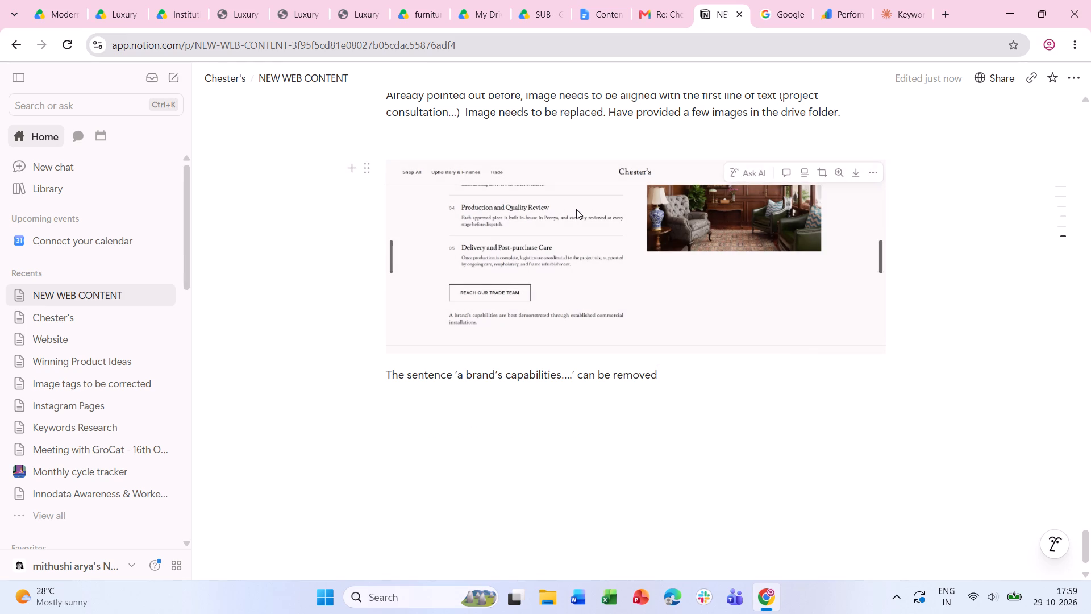
click(576, 209)
key(BackSpace)
drag(672, 314, 390, 314)
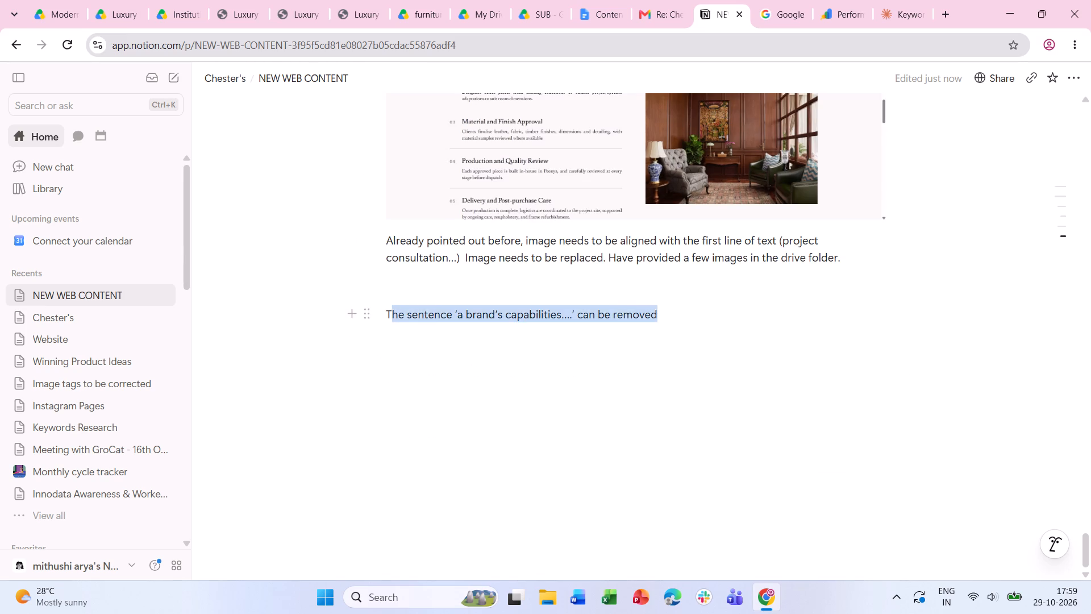
drag(390, 314, 384, 314)
key(BackSpace)
key(BackSpace)
key(BackSpace)
click(876, 348)
Look back over the page feedback notes, from the CRO Optimisation section to the end of Luxury Hospitality Furniture.
scroll(918, 385, up, 16)
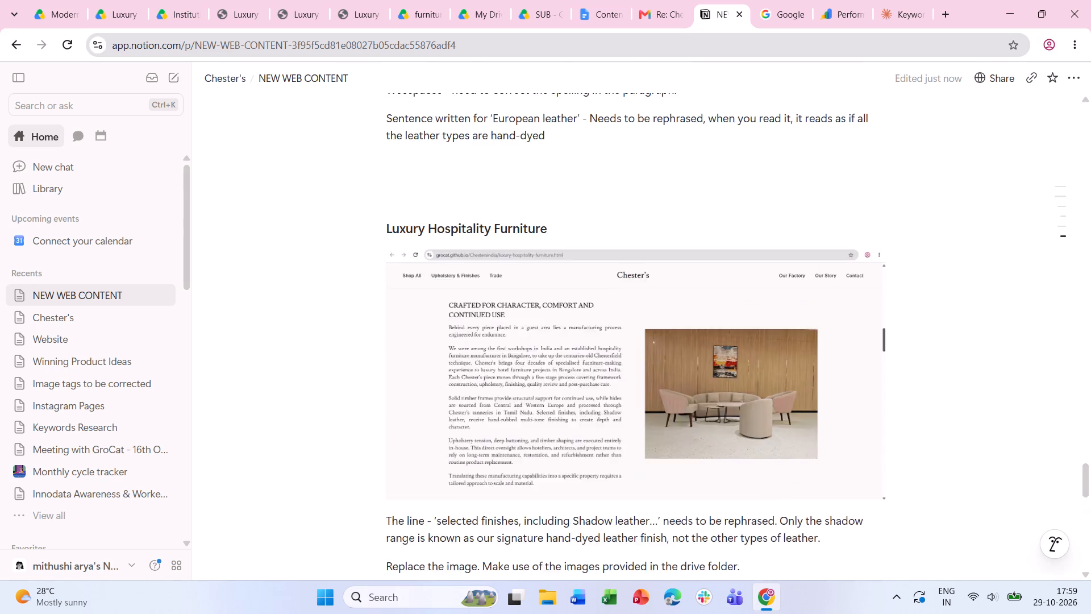
scroll(934, 393, up, 20)
scroll(934, 393, up, 5)
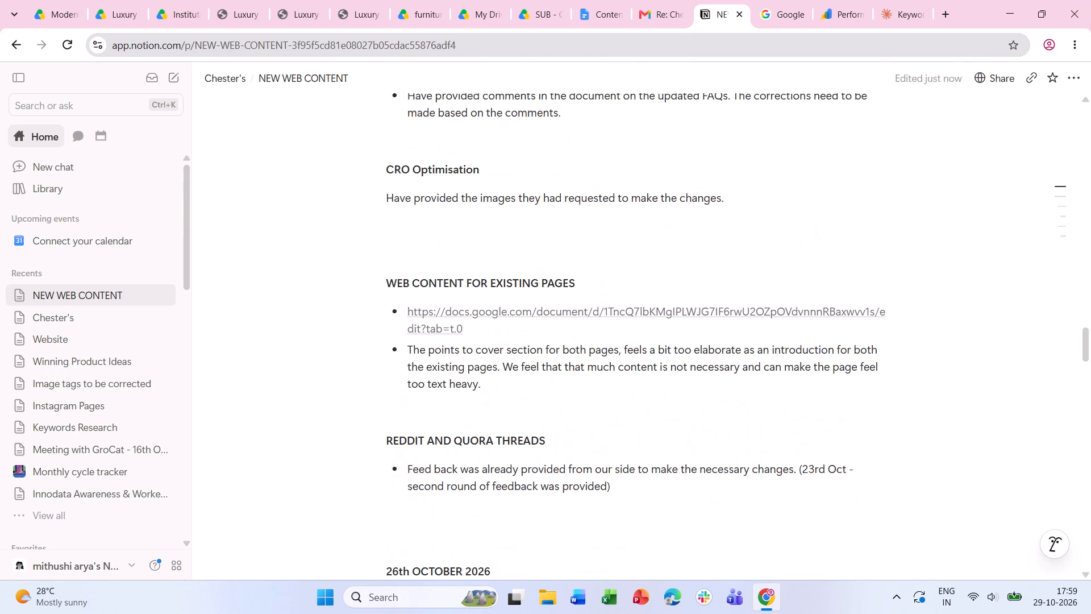
scroll(934, 393, down, 14)
scroll(932, 393, down, 10)
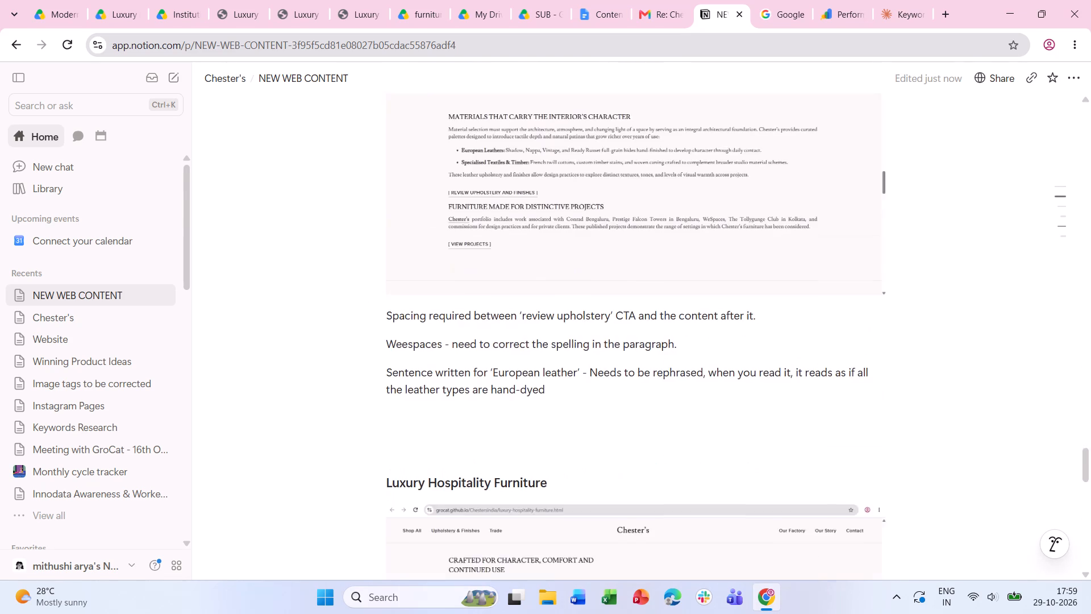
scroll(930, 389, down, 20)
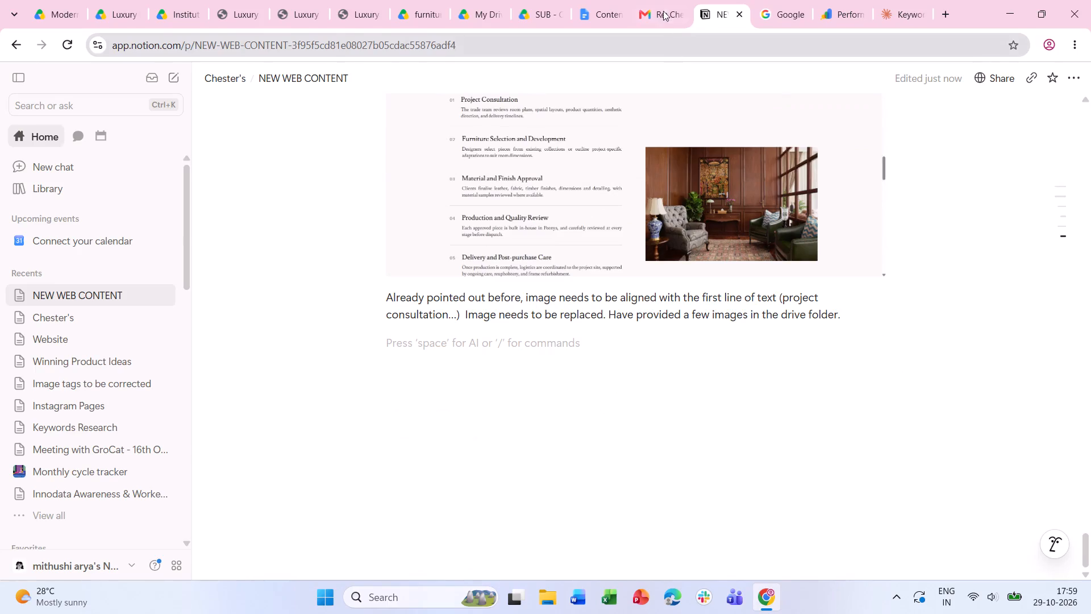
Switch to the Gmail reply draft and view the FAQ feedback and image links at its end.
click(662, 9)
scroll(751, 373, down, 6)
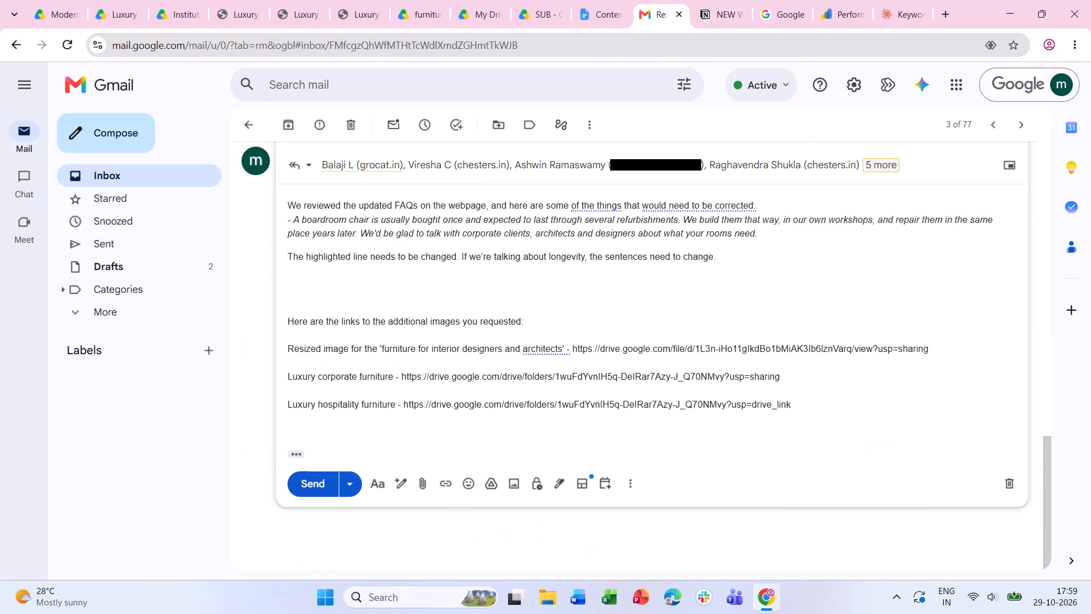